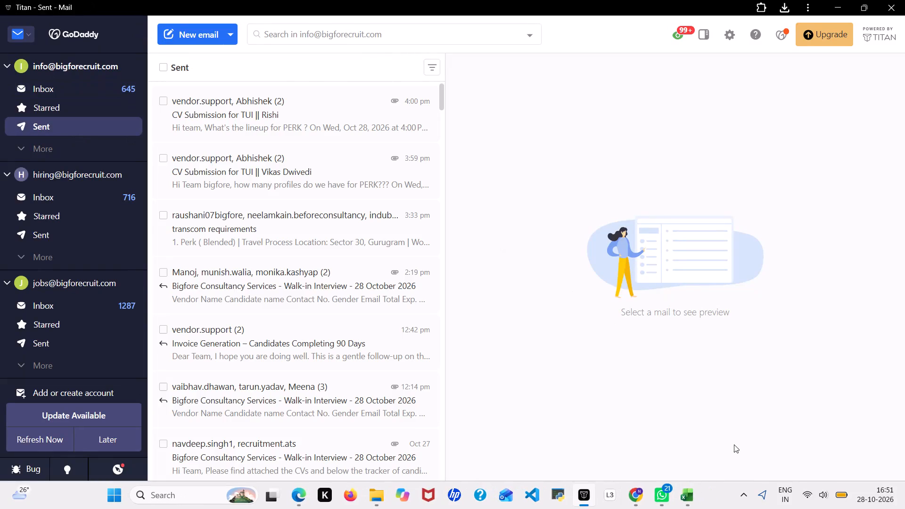
Switch to Chrome and open the candidate database search on the apnaHire employer site.
left_click(632, 494)
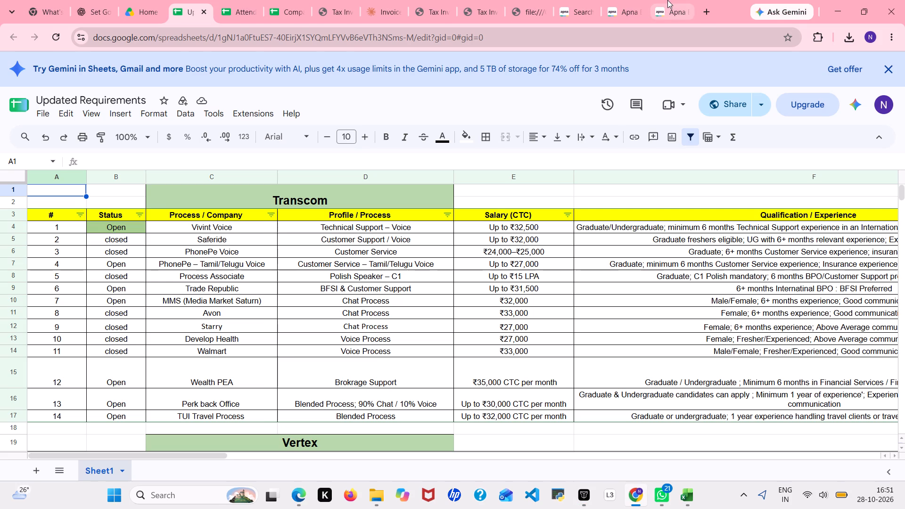
left_click(667, 0)
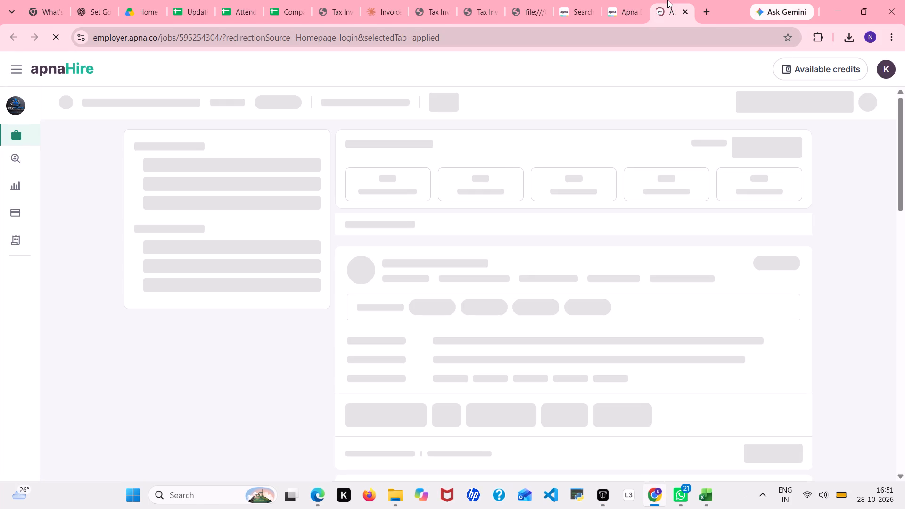
left_click(629, 0)
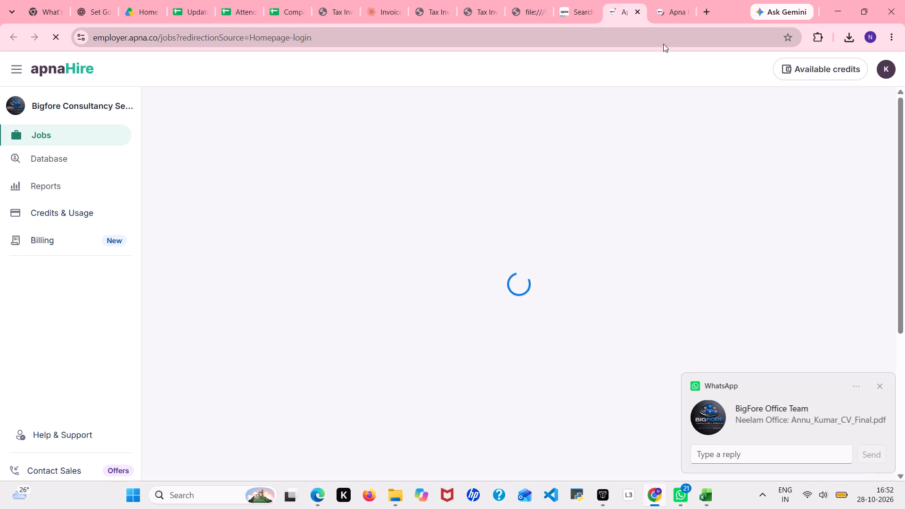
left_click(70, 157)
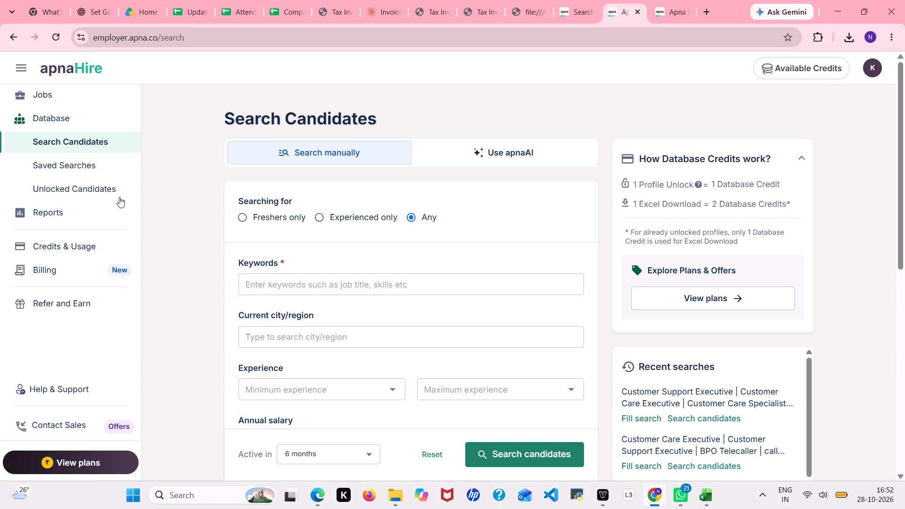
Limit the search to experienced candidates and add keywords Travel Agent / Consultant, Travel Process, International BPO Executive and Call Centre BPO Executive.
left_click(323, 216)
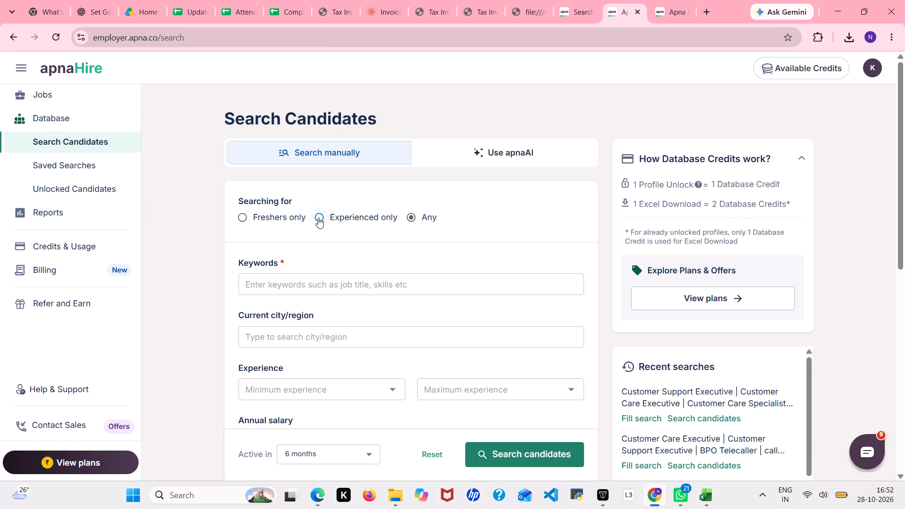
left_click(299, 284)
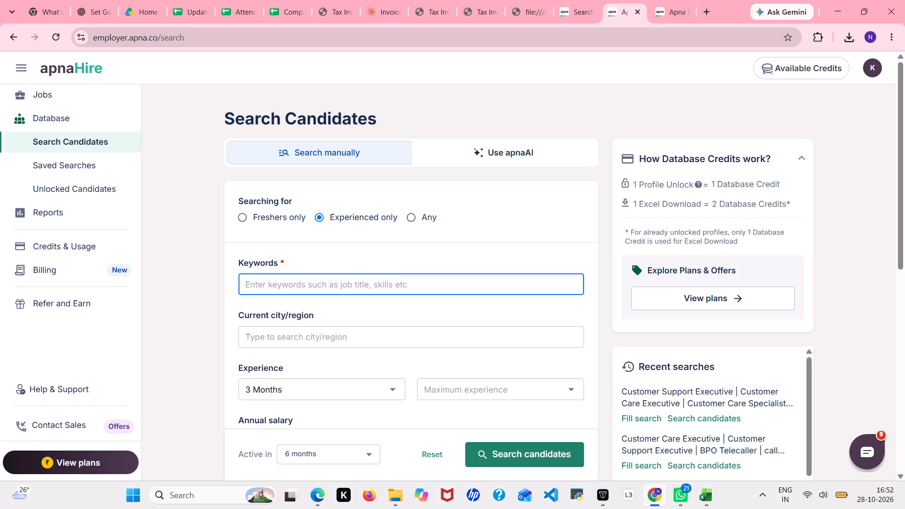
type("Travel")
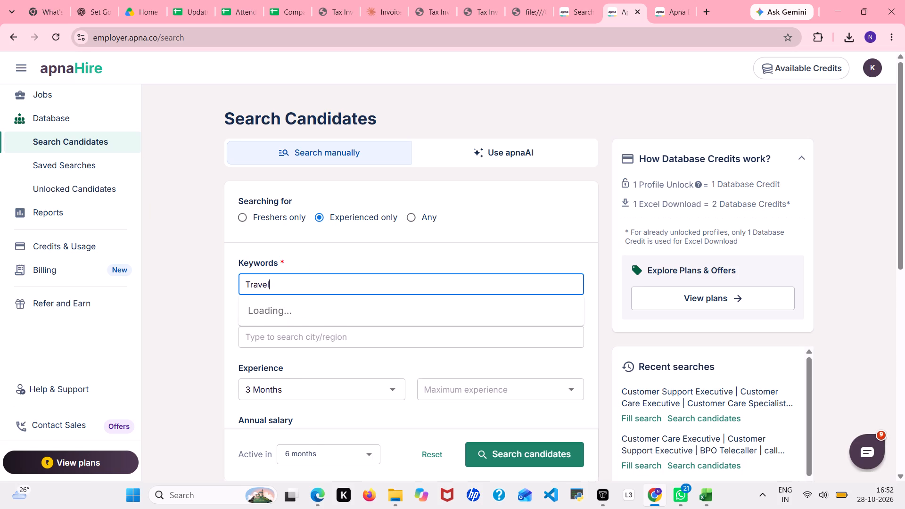
left_click(323, 333)
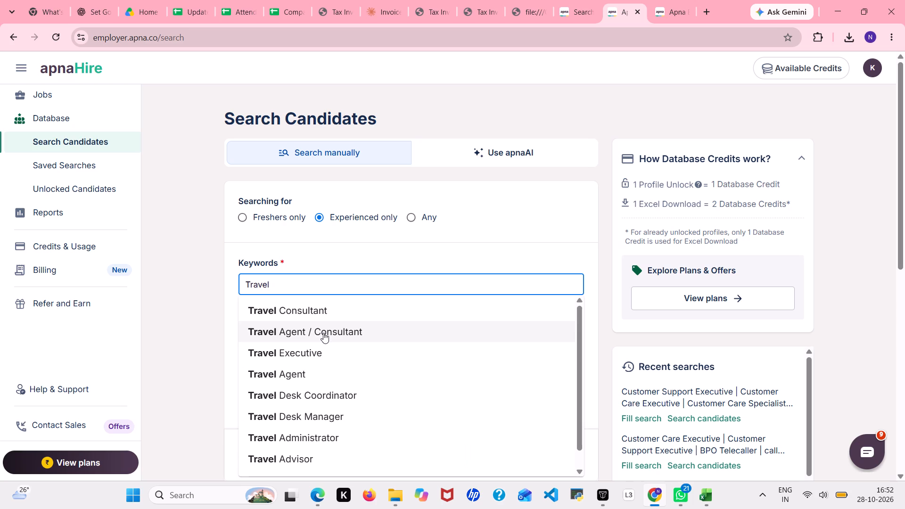
type("Travel proce")
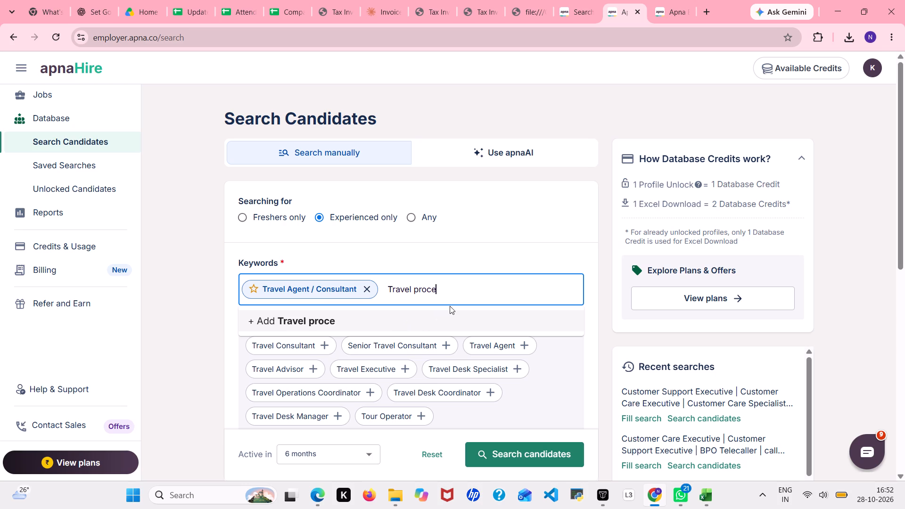
type("ss")
left_click(352, 314)
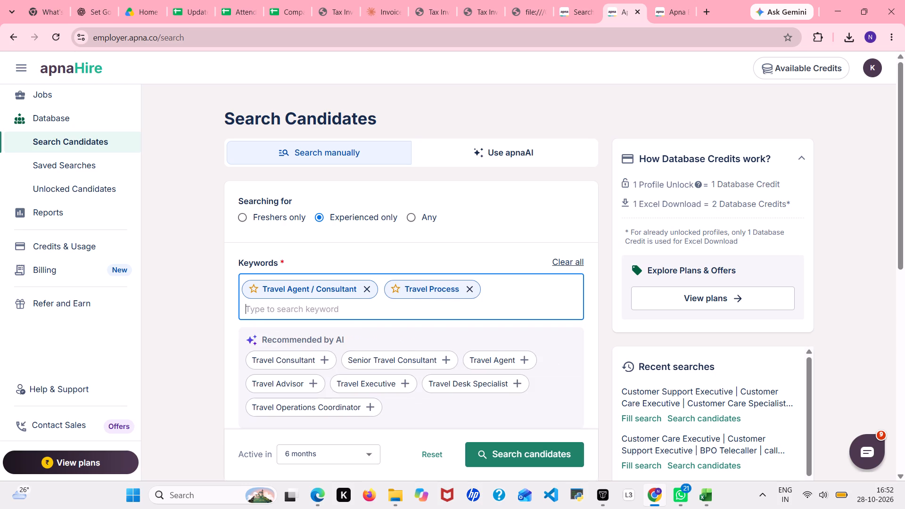
left_click(411, 310)
type("inter")
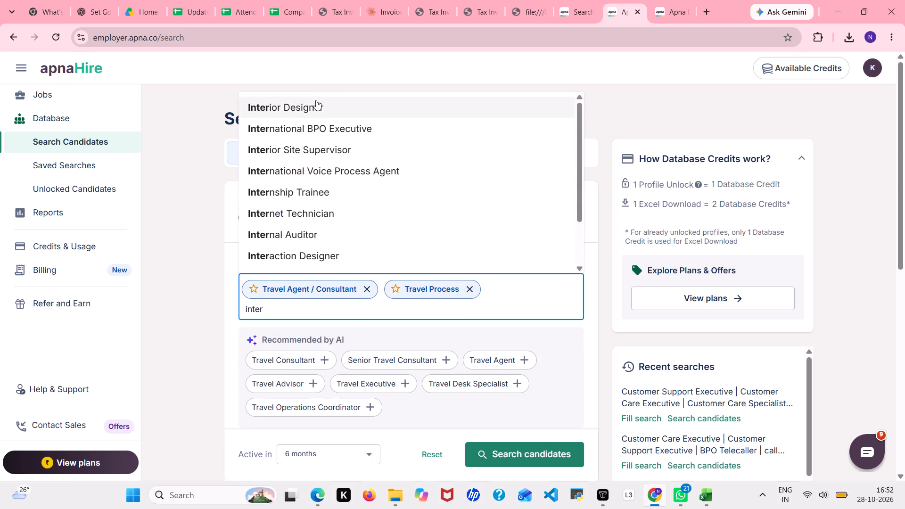
left_click(322, 124)
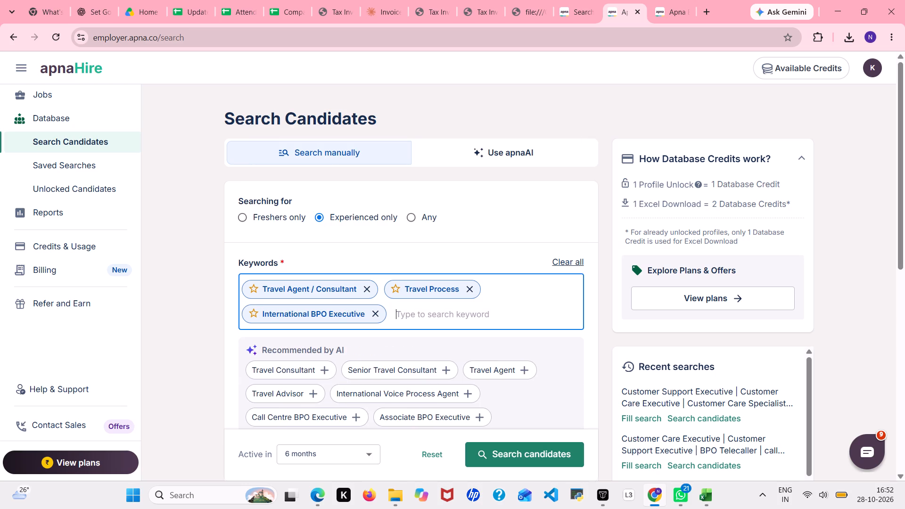
left_click(330, 410)
Set the current city/region to Delhi-NCR and add the recommended keyword Travel Advisor.
scroll(479, 237, "down", 2)
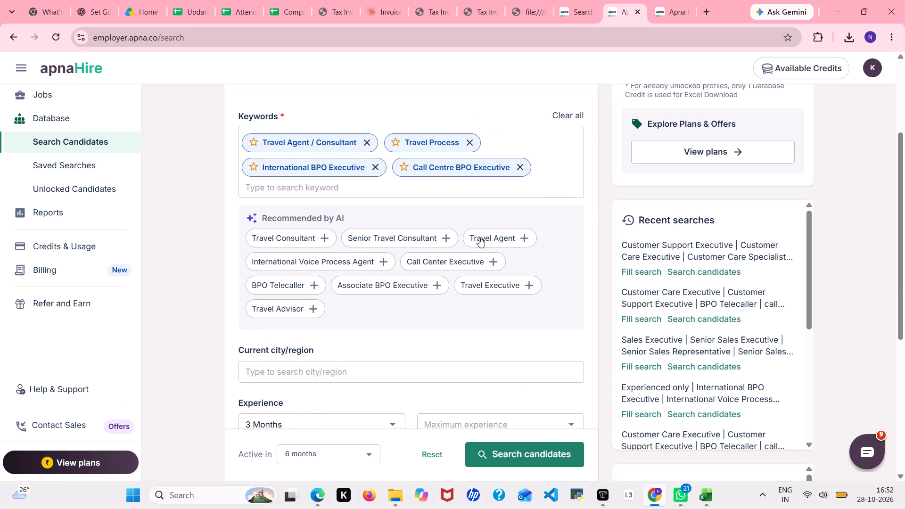
left_click(353, 366)
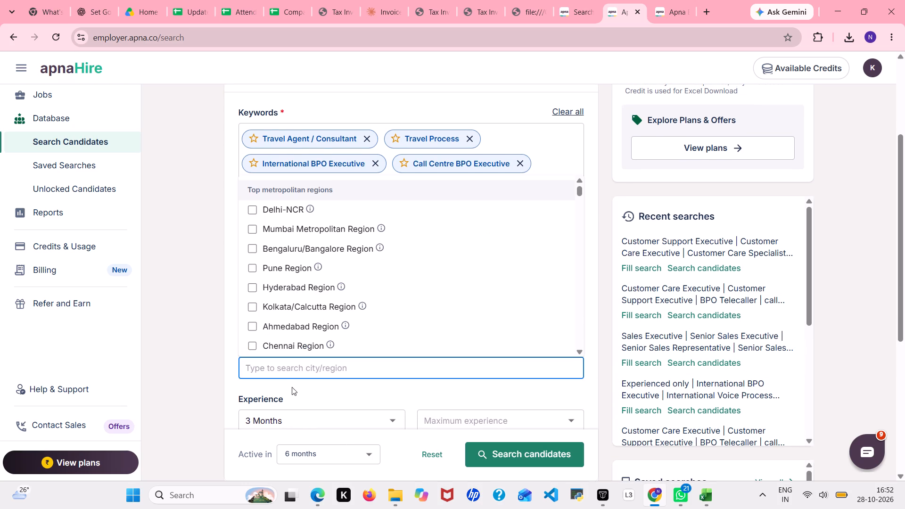
left_click(253, 209)
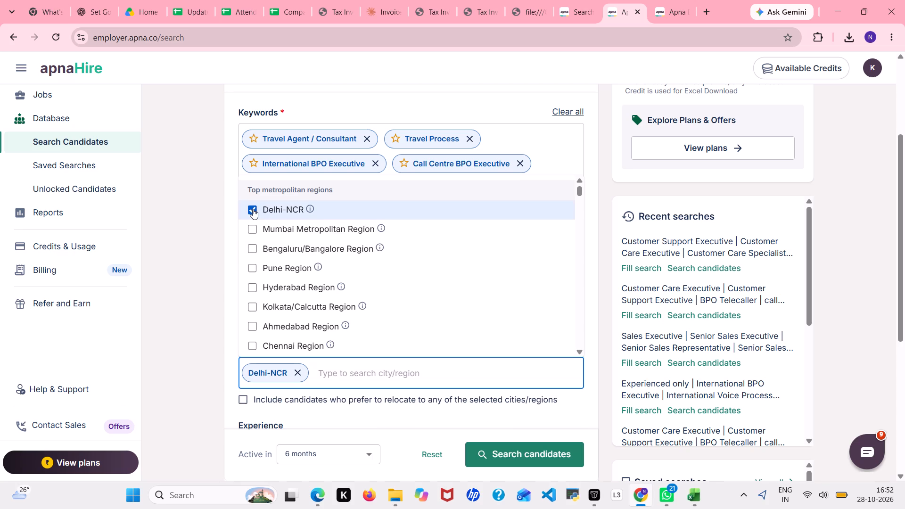
left_click(192, 310)
scroll(273, 312, "down", 2)
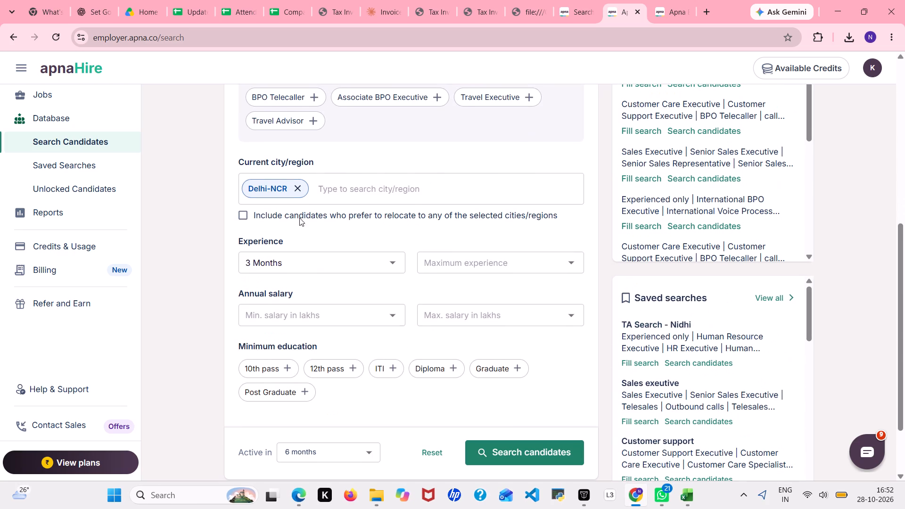
left_click(291, 121)
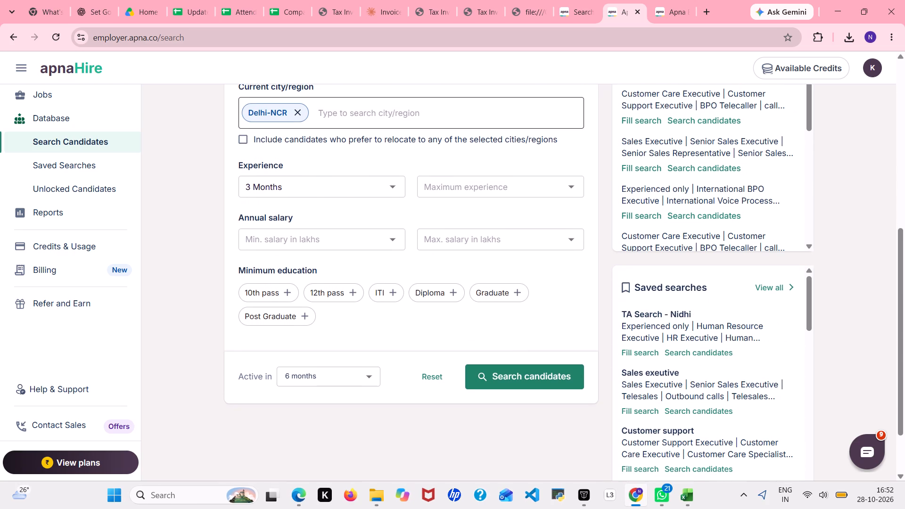
Set the experience range to a minimum of 1 year and a maximum of 8 years.
left_click(570, 239)
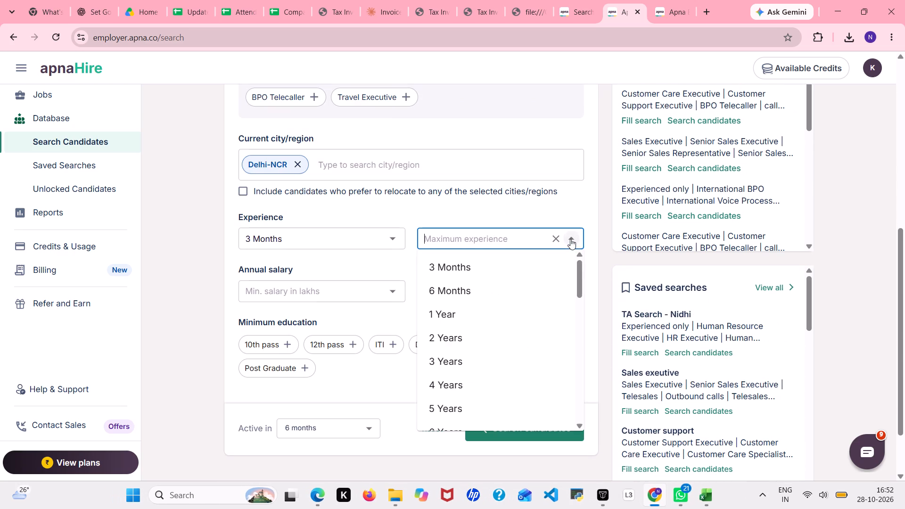
scroll(455, 353, "down", 2)
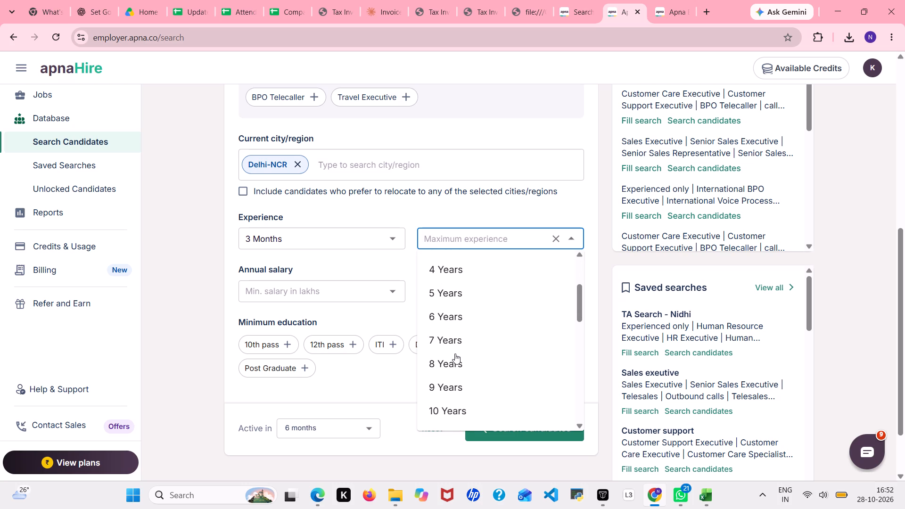
left_click(438, 365)
left_click(391, 235)
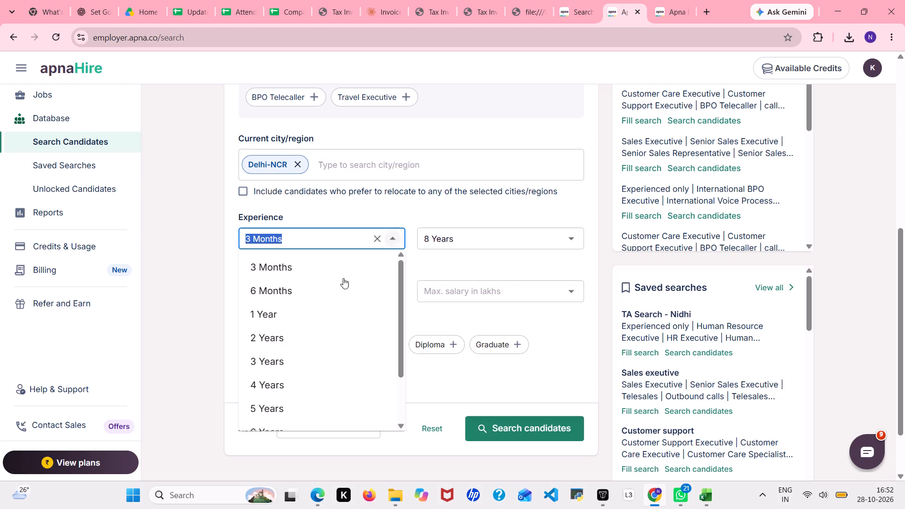
left_click(272, 317)
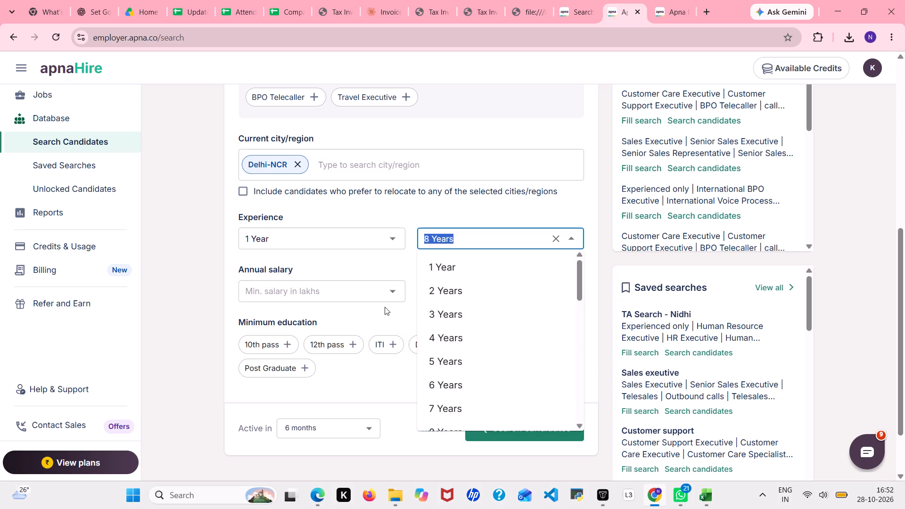
Set the annual salary range from 0.5 lakh to 3 lakh.
left_click(393, 289)
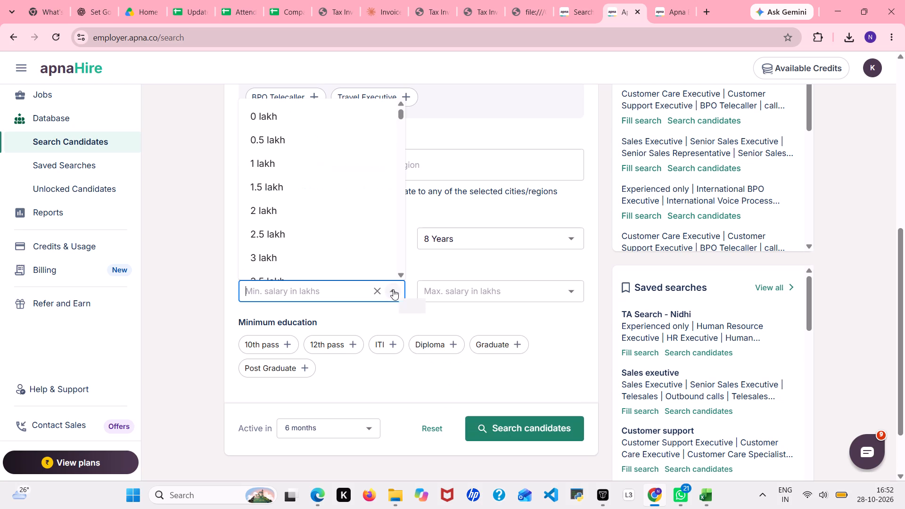
left_click(296, 134)
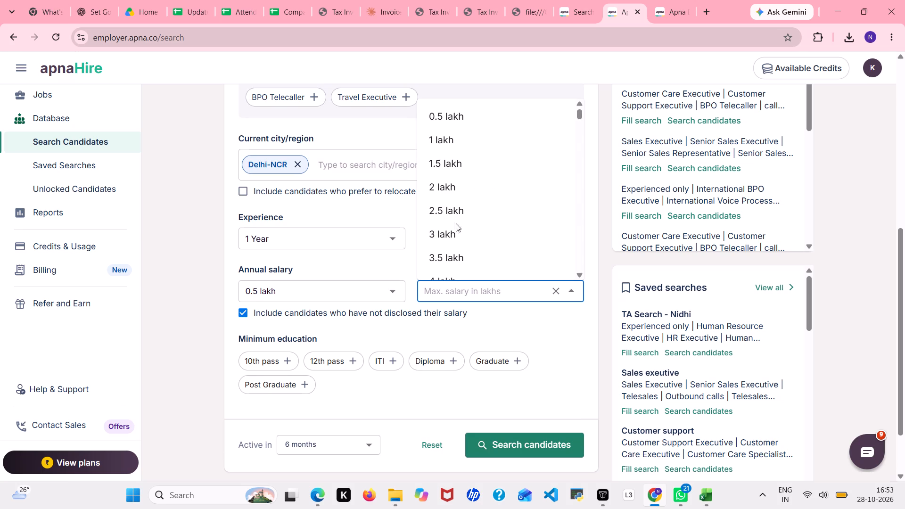
left_click(444, 229)
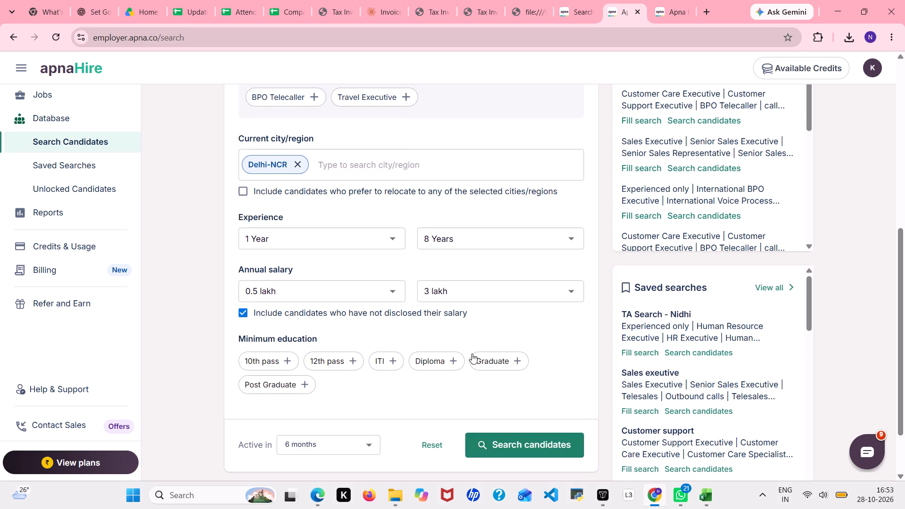
Set the minimum education to 12th pass and run the candidate search.
left_click(330, 360)
left_click(522, 441)
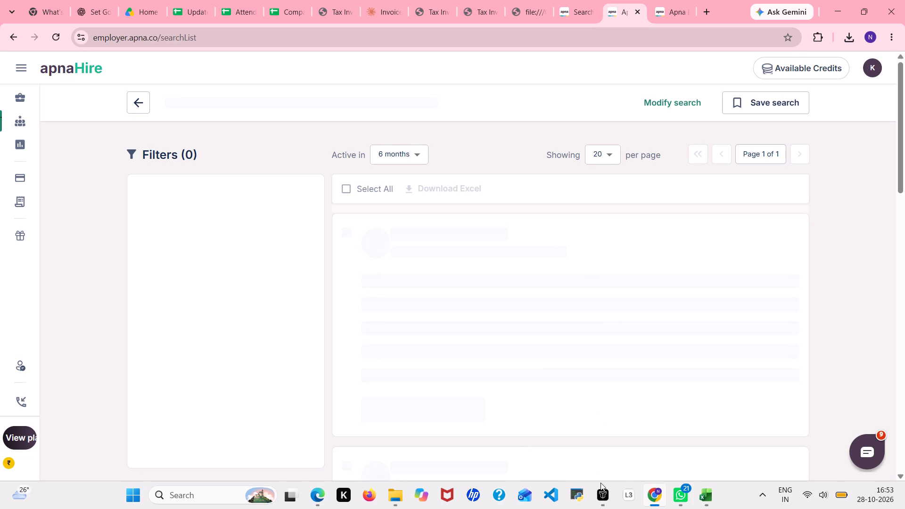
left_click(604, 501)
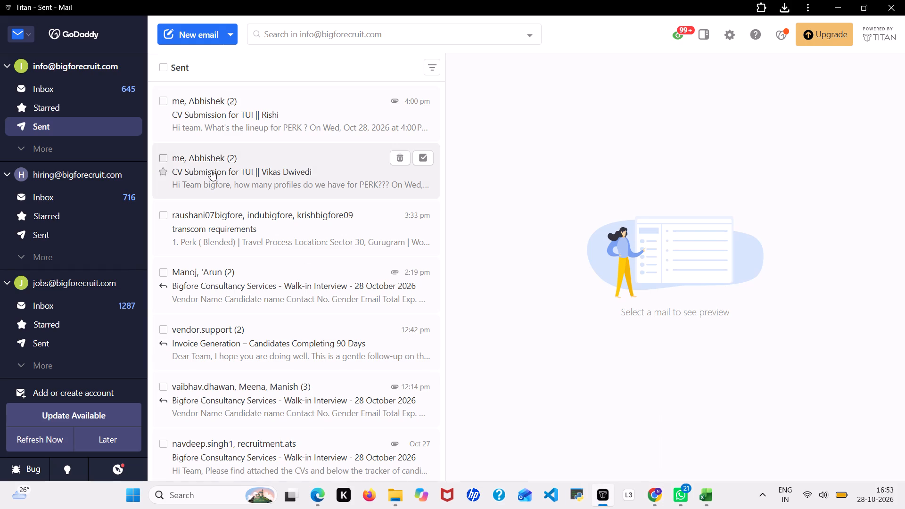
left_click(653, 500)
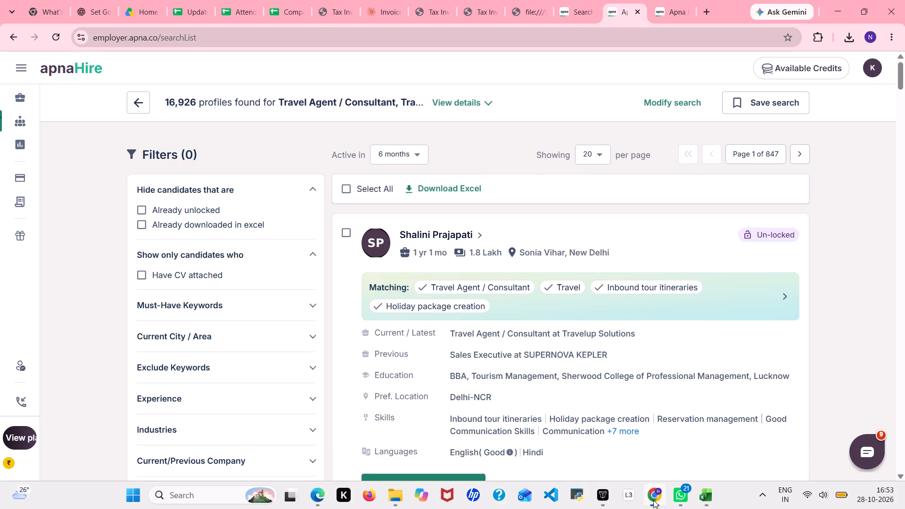
Examine the listed candidate profiles for travel experience, salary, location, skills and language level.
scroll(598, 350, "down", 1)
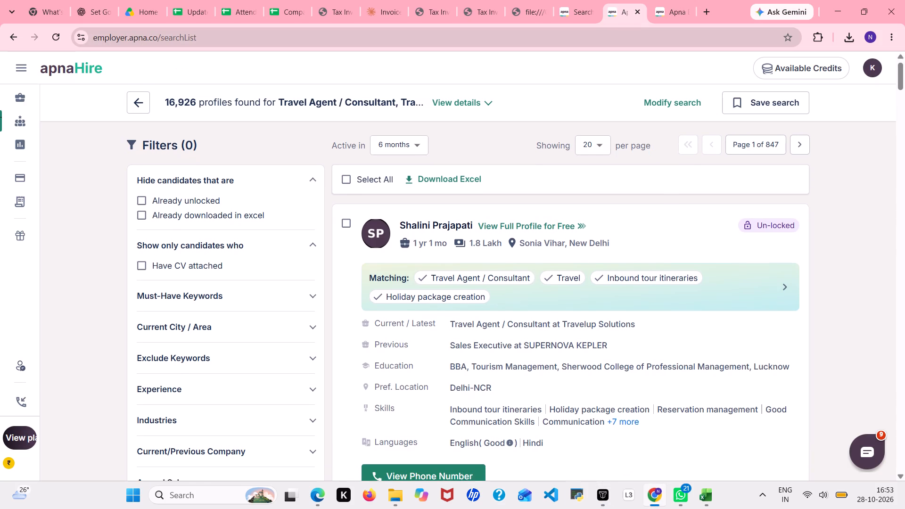
scroll(598, 350, "down", 3)
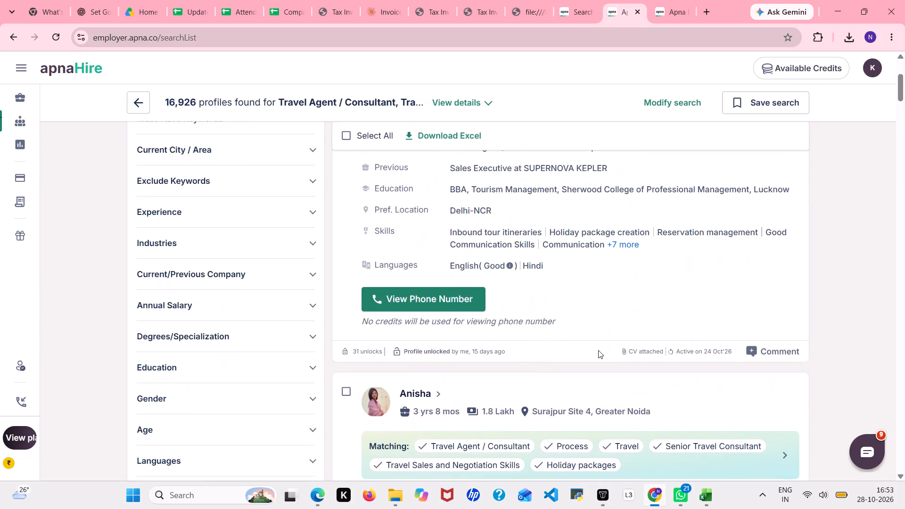
scroll(598, 350, "down", 3)
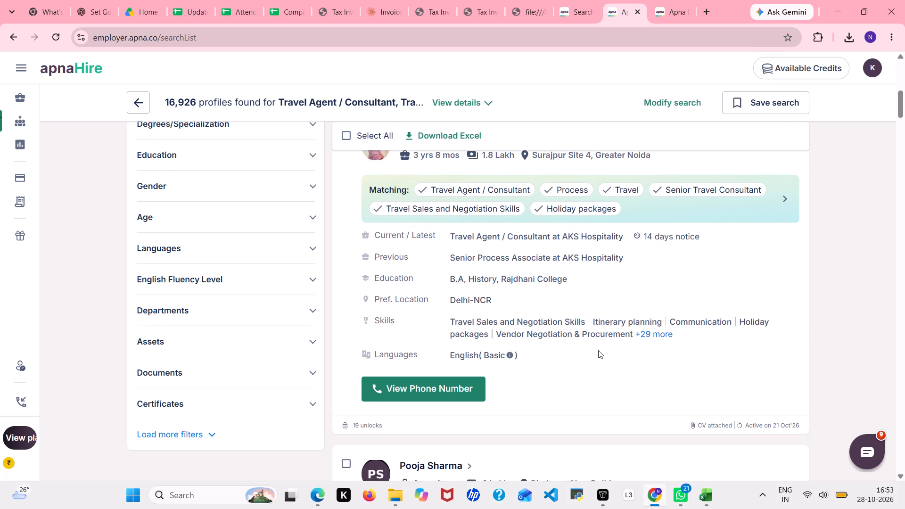
scroll(598, 350, "up", 1)
scroll(598, 350, "down", 1)
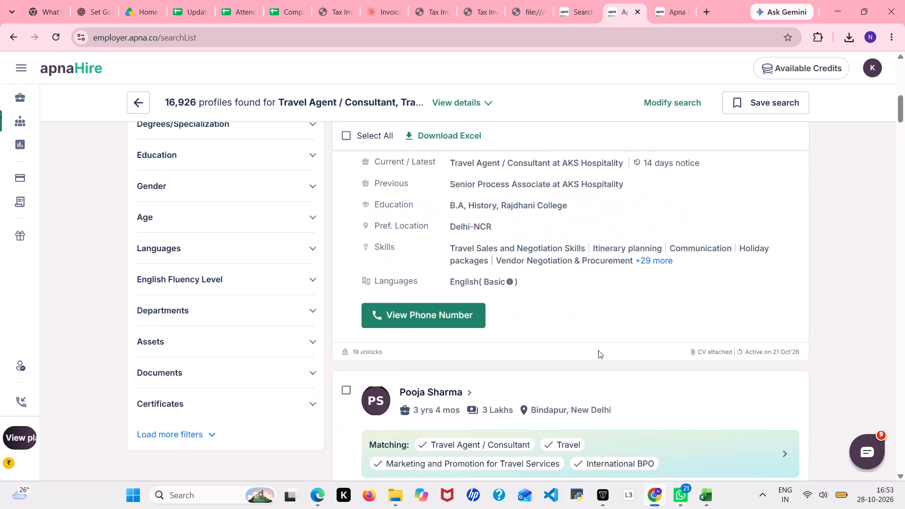
scroll(598, 350, "down", 4)
scroll(598, 350, "up", 2)
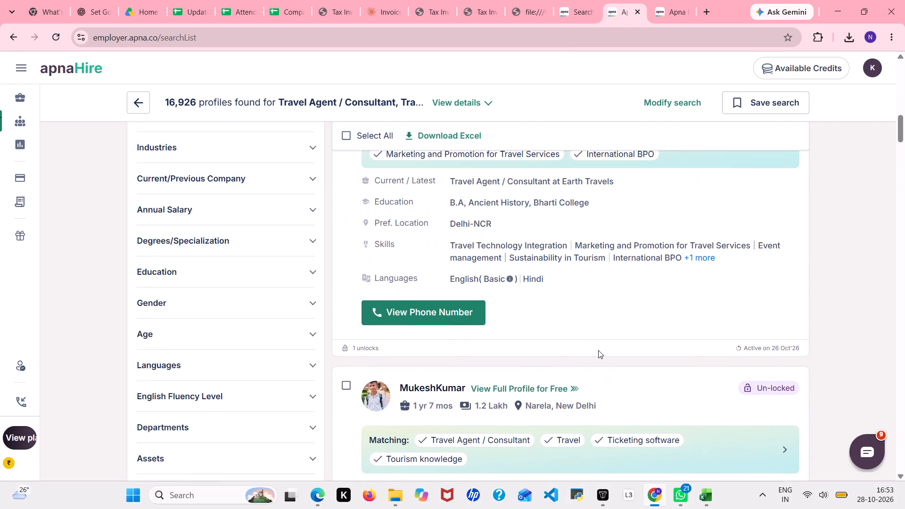
scroll(598, 350, "up", 2)
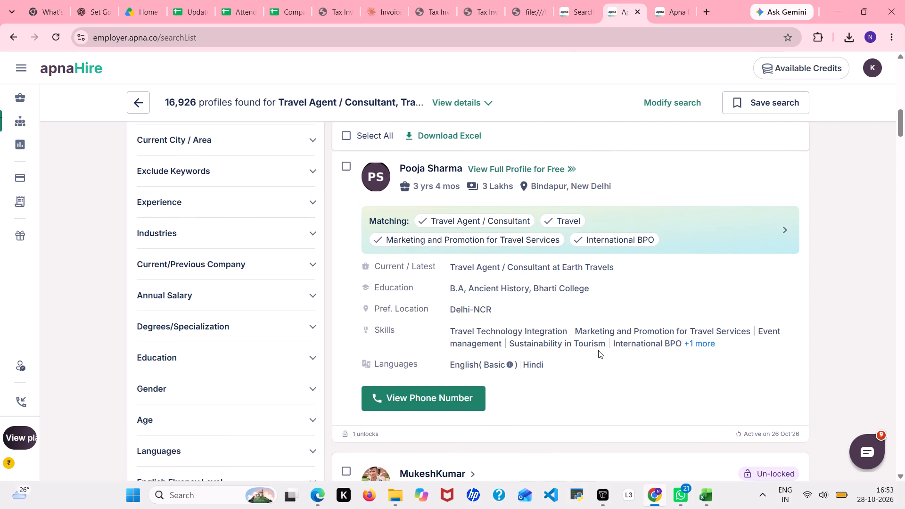
Open the full profile of the Earth Travels consultant from Bindapur and review the experience, skills, languages and CV section.
scroll(537, 337, "down", 2)
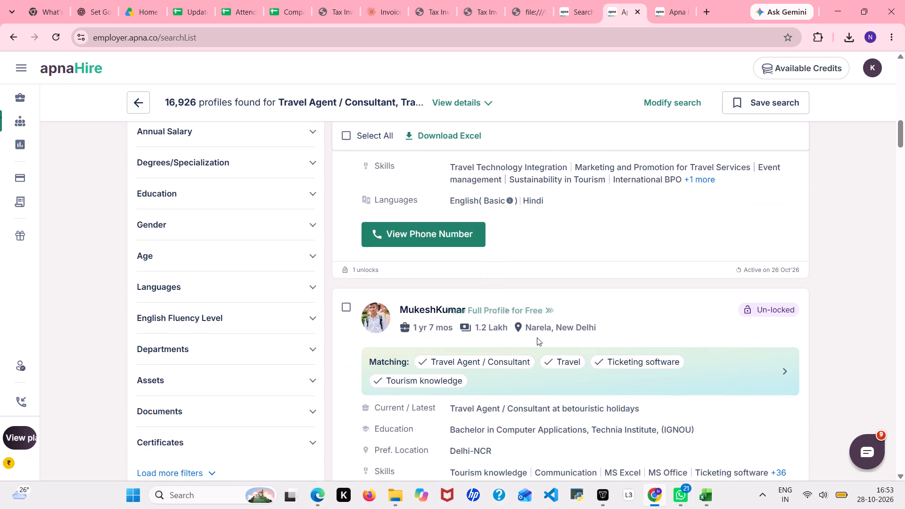
scroll(537, 337, "down", 2)
scroll(537, 337, "up", 4)
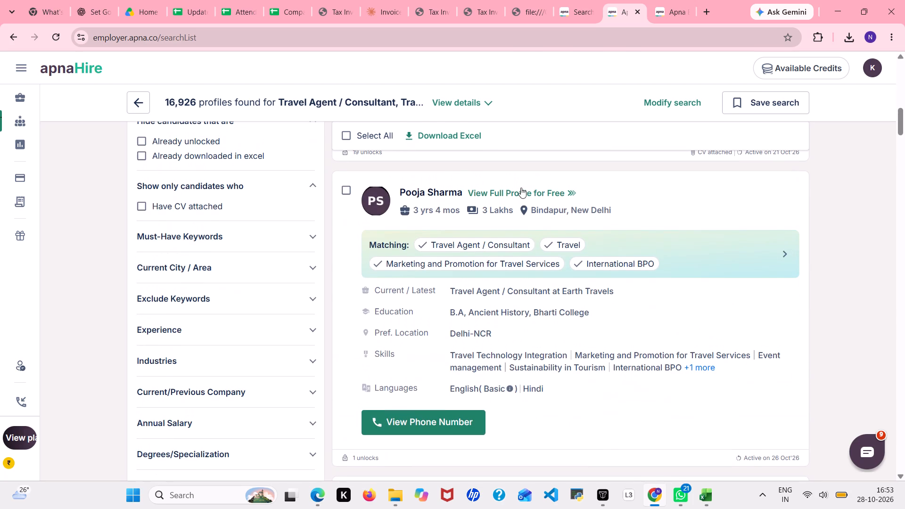
left_click(521, 194)
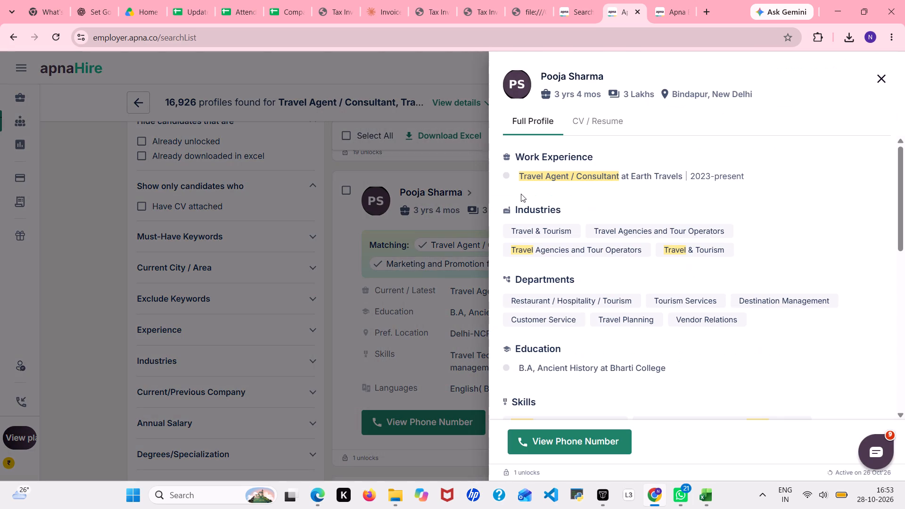
scroll(606, 271, "down", 6)
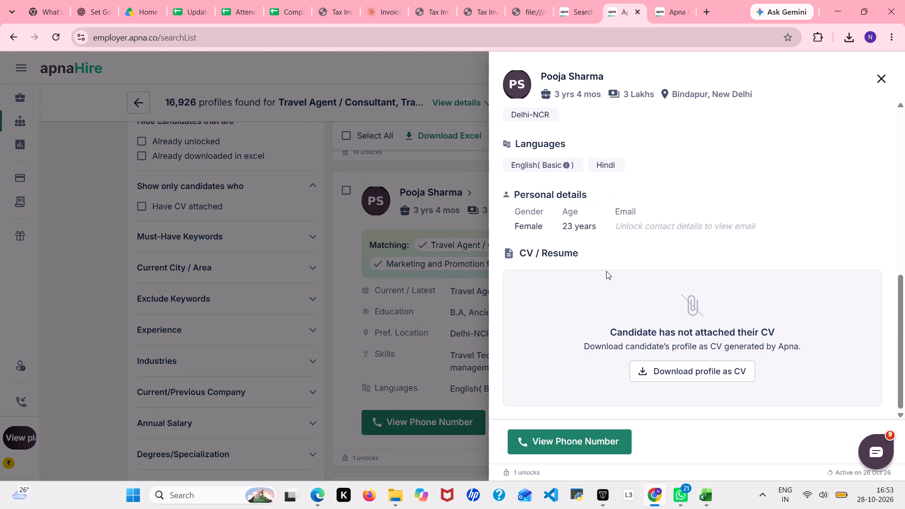
scroll(606, 271, "up", 3)
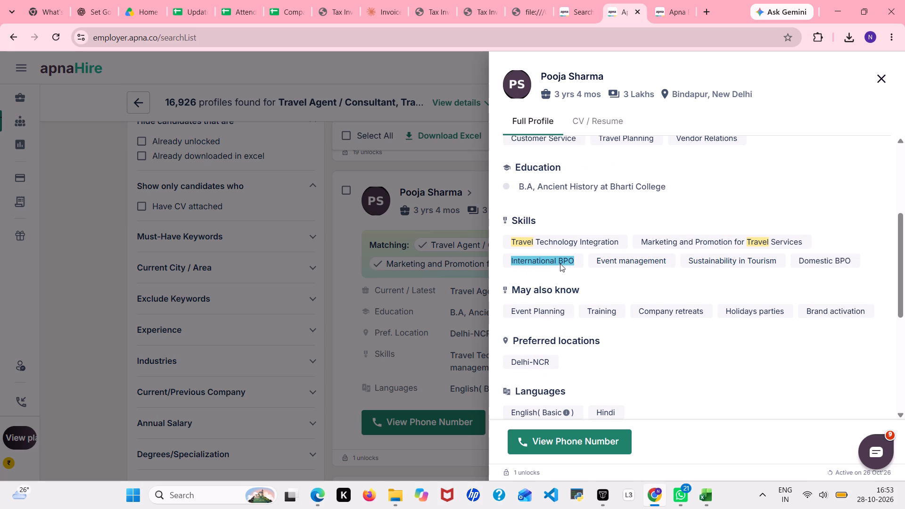
left_click(439, 352)
Examine the remaining candidates on the first results page for current role, experience, salary, location, skills and English level.
scroll(439, 352, "down", 6)
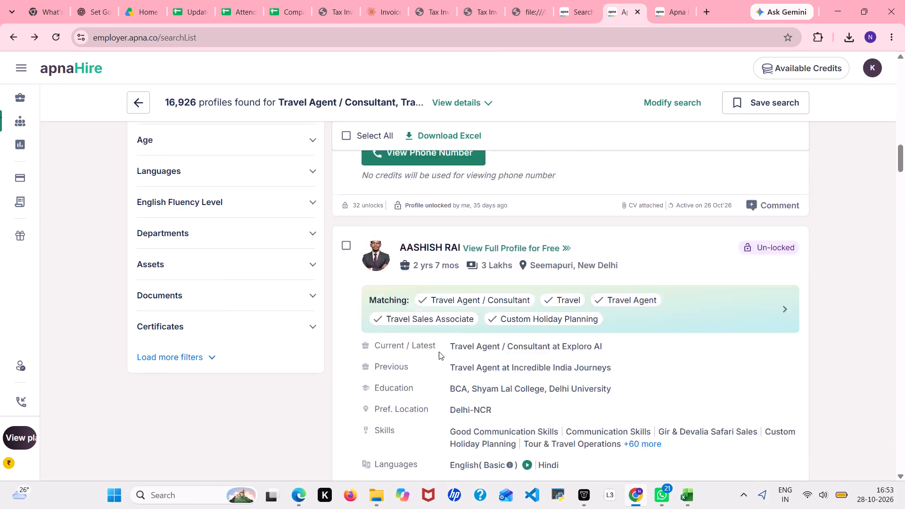
scroll(439, 352, "down", 2)
scroll(531, 292, "down", 1)
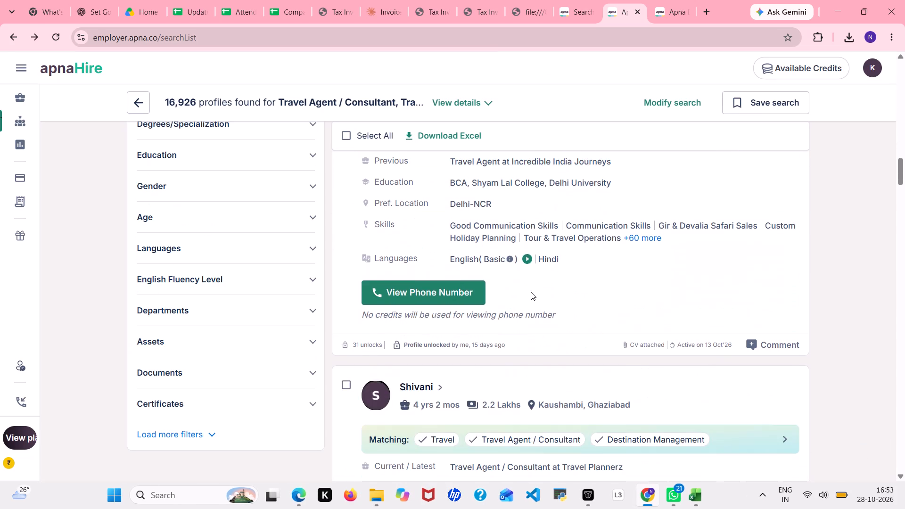
scroll(531, 292, "down", 5)
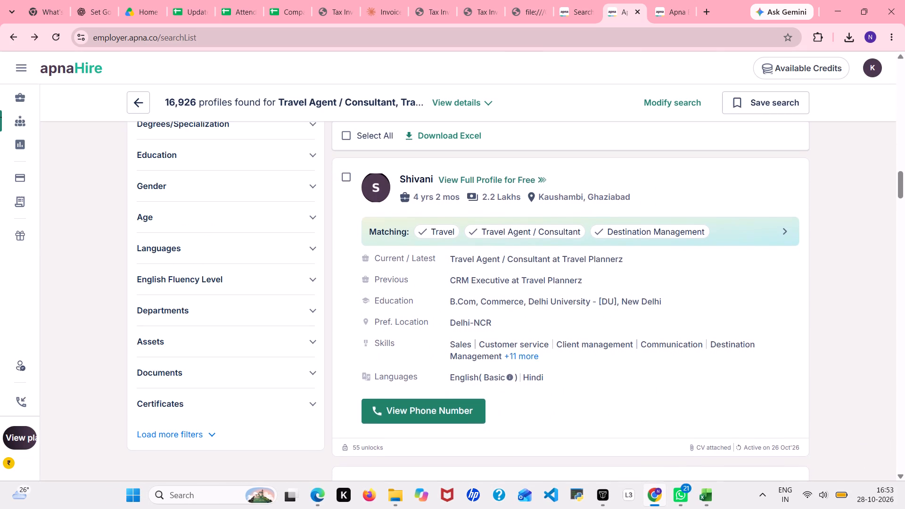
scroll(531, 292, "down", 4)
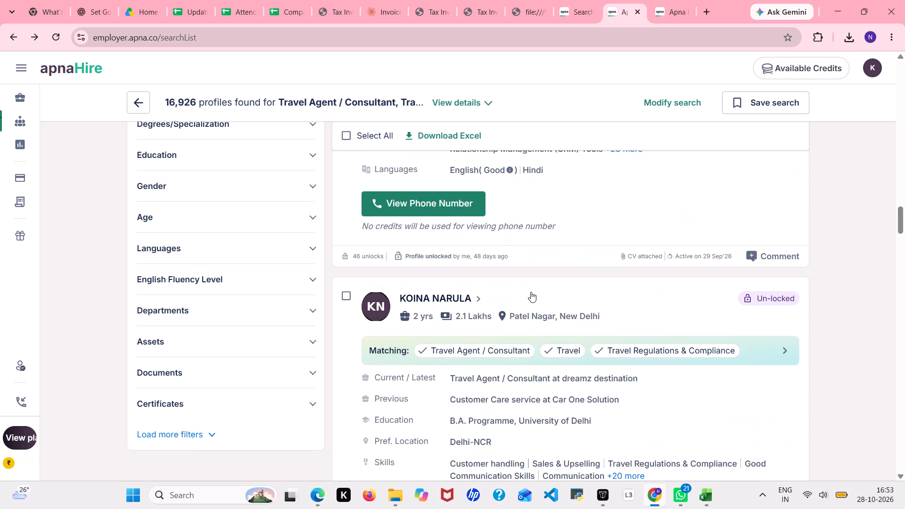
scroll(531, 292, "down", 4)
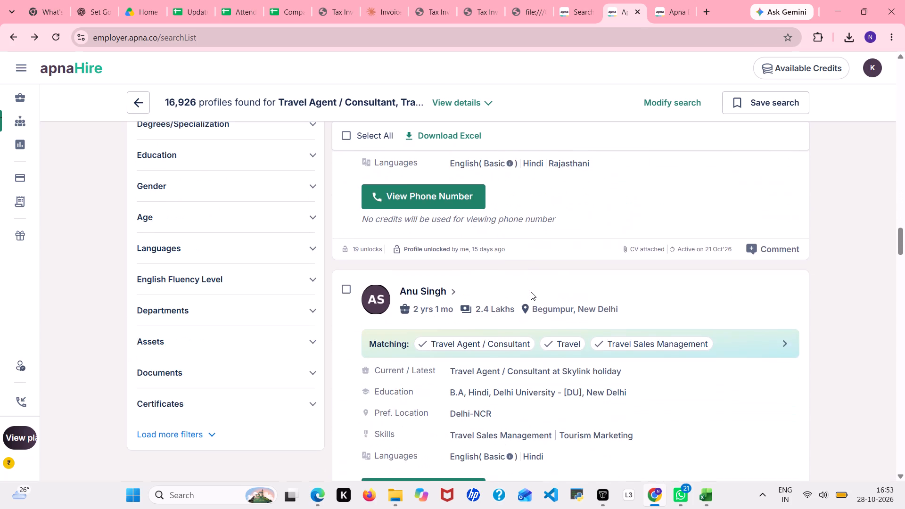
scroll(531, 292, "down", 4)
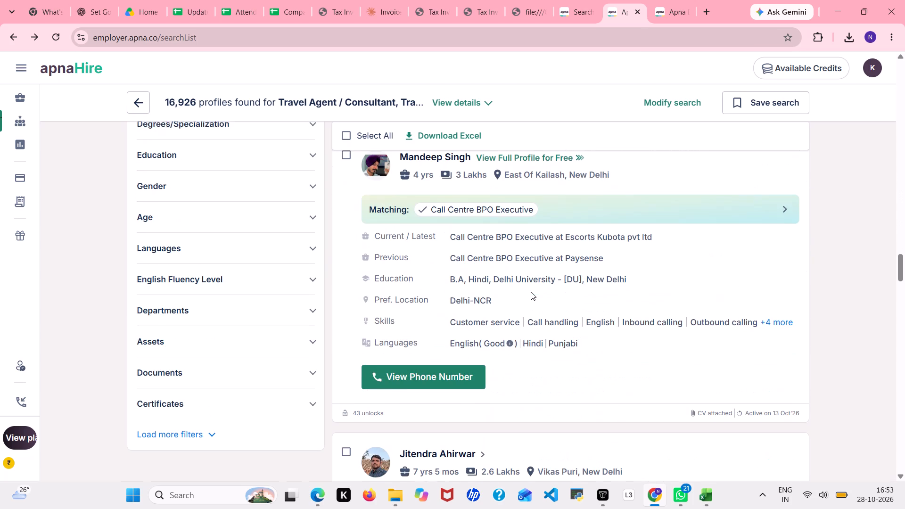
scroll(531, 292, "down", 3)
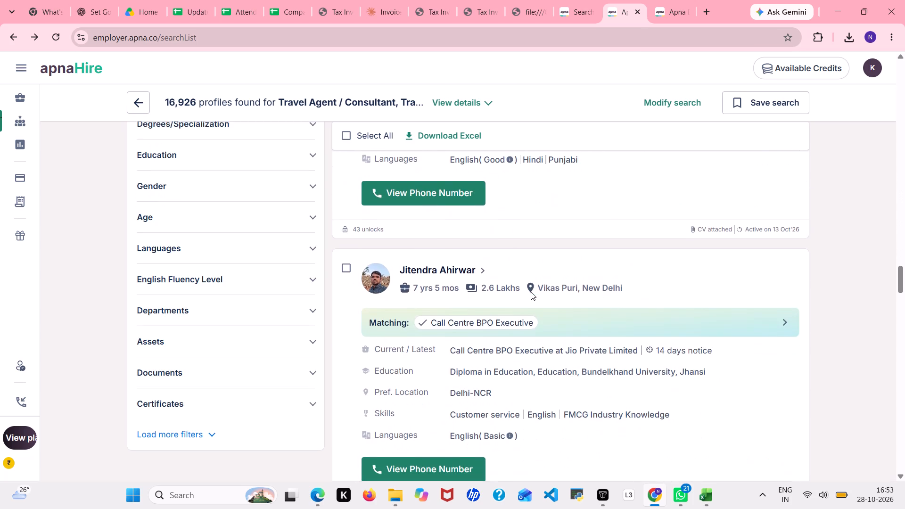
scroll(531, 292, "down", 7)
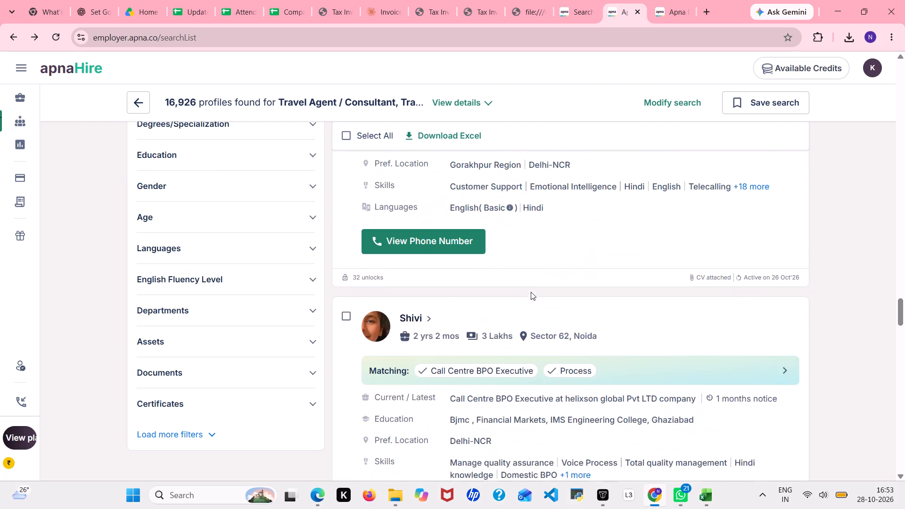
scroll(531, 292, "down", 6)
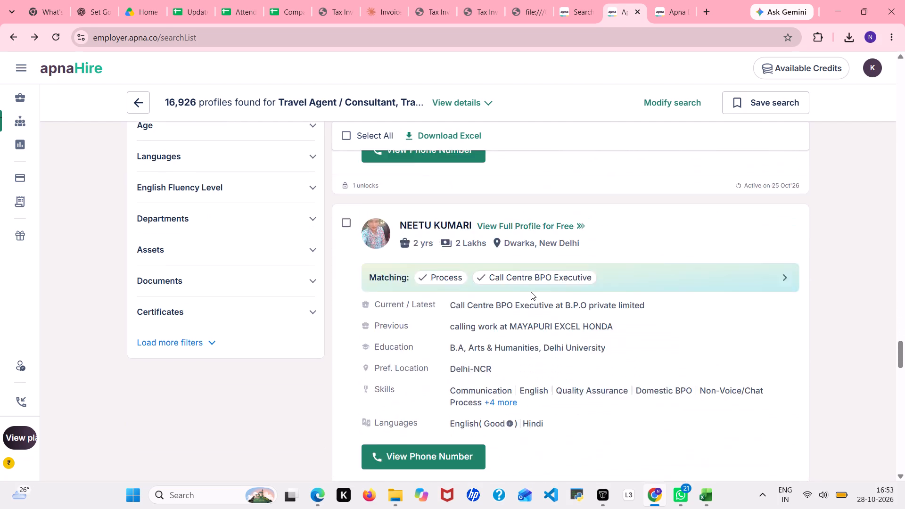
scroll(531, 292, "down", 5)
scroll(531, 292, "up", 1)
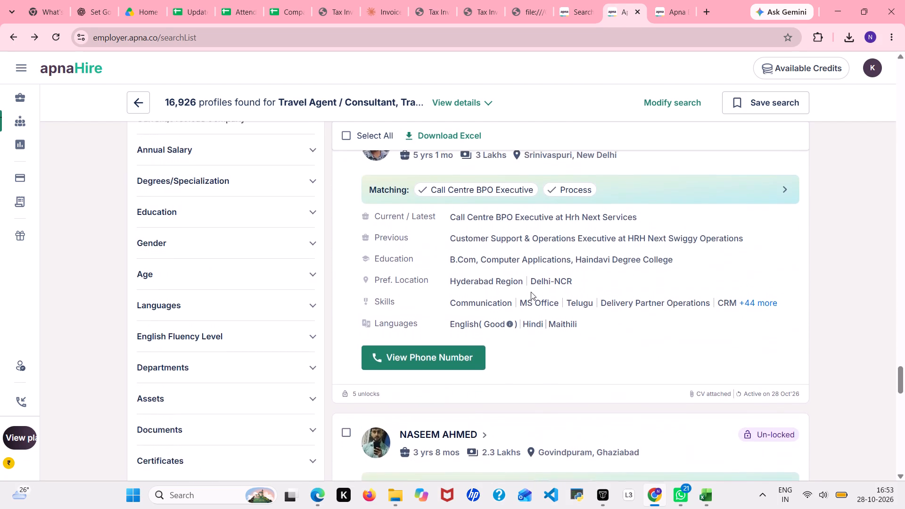
scroll(531, 292, "up", 2)
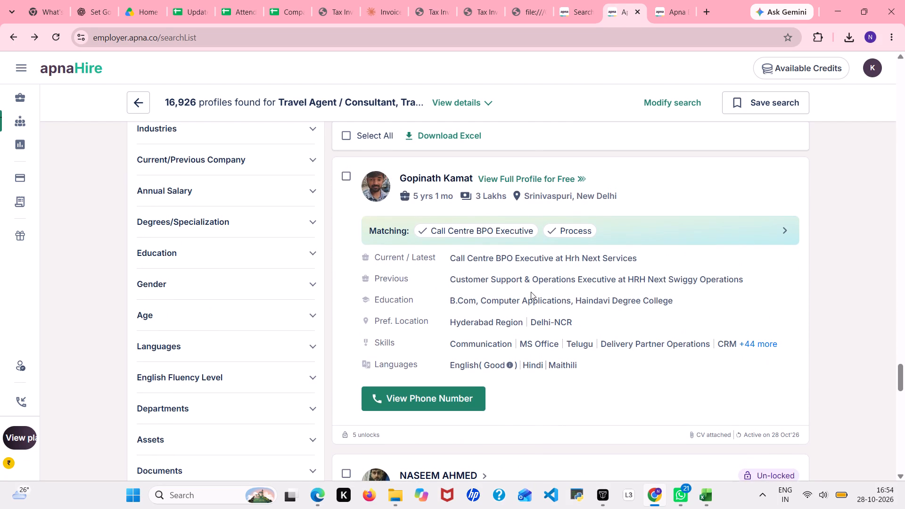
scroll(531, 292, "down", 4)
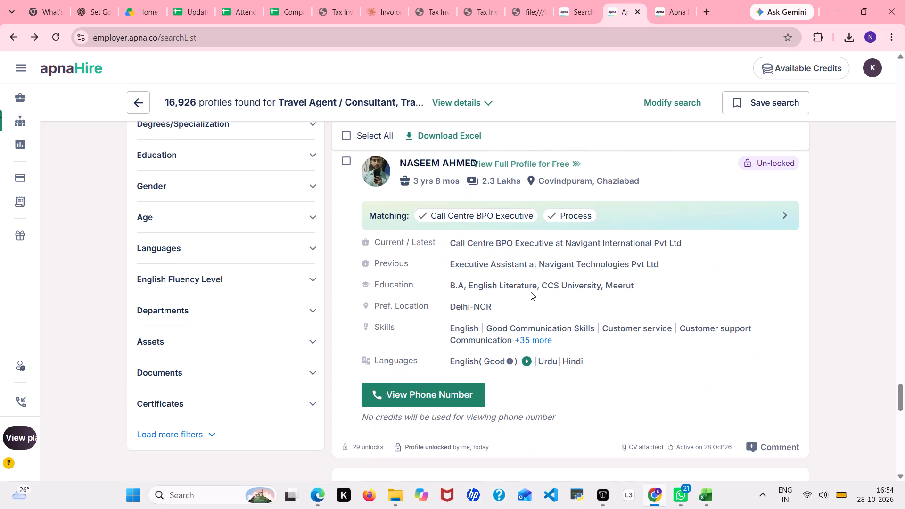
scroll(531, 292, "down", 5)
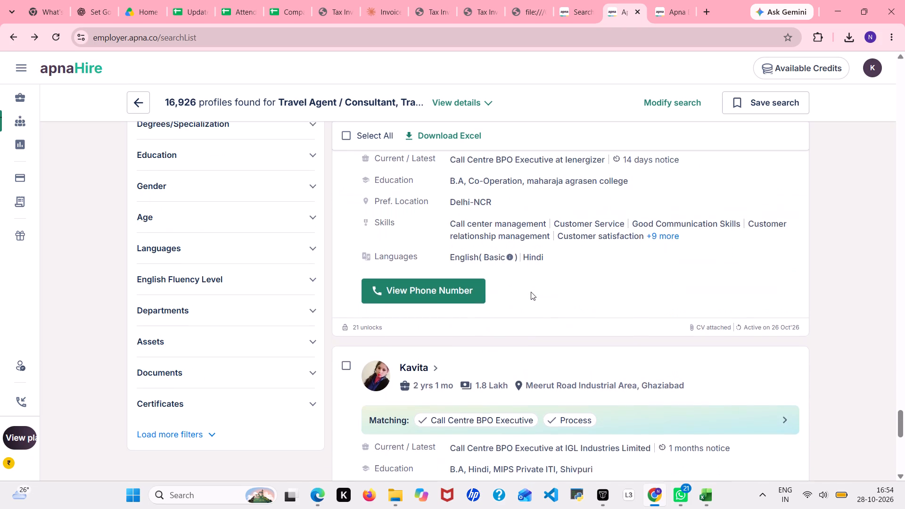
scroll(531, 292, "down", 5)
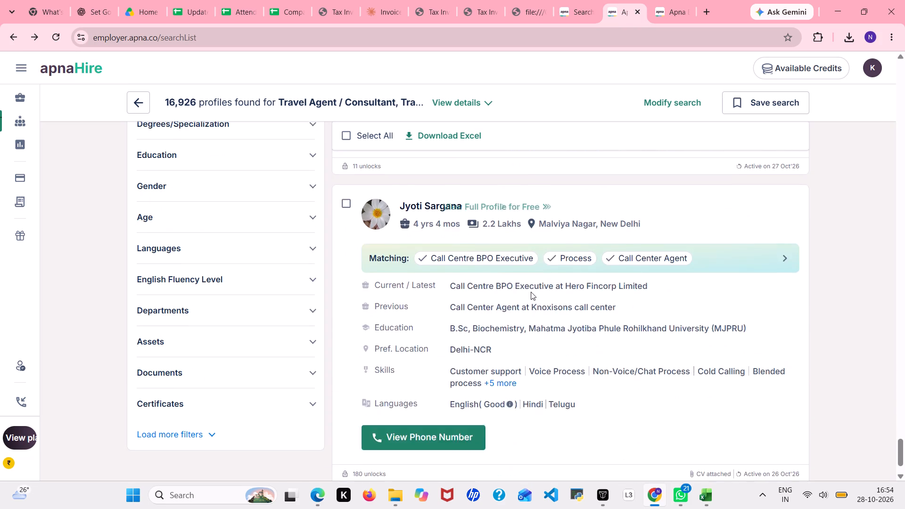
scroll(531, 292, "down", 2)
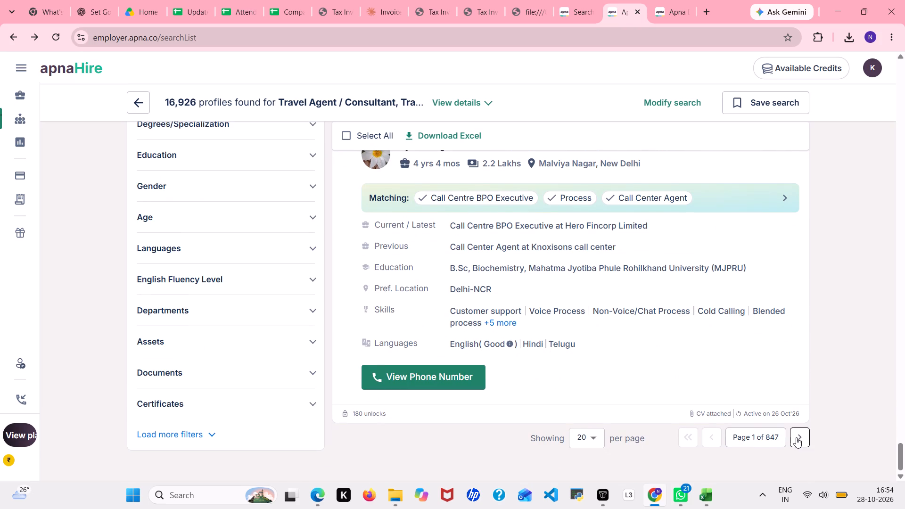
Go to page 2 of the results and review the full profile of the KBS Travels consultant from Uttam Nagar.
left_click(796, 437)
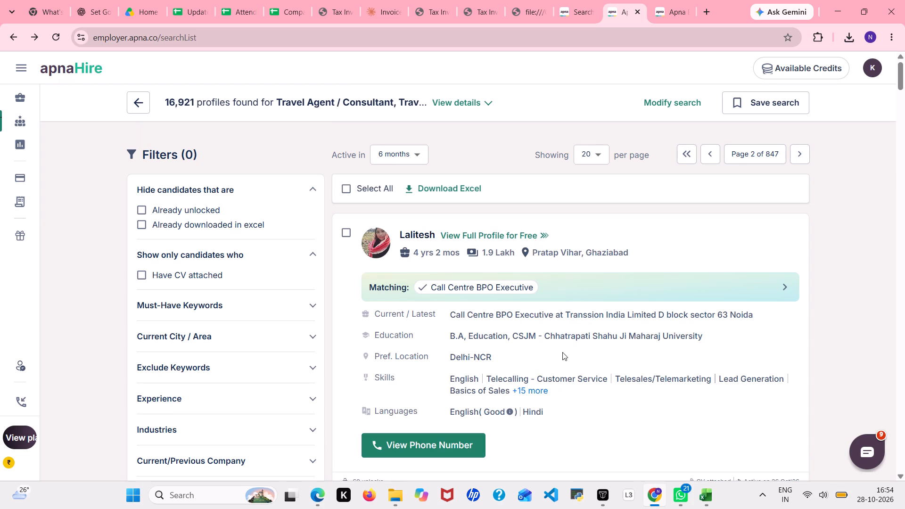
scroll(561, 353, "down", 3)
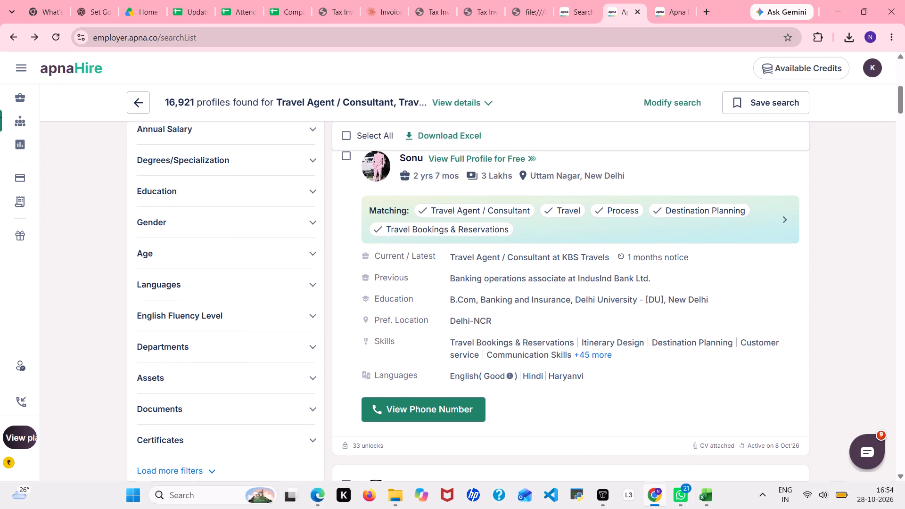
left_click(481, 164)
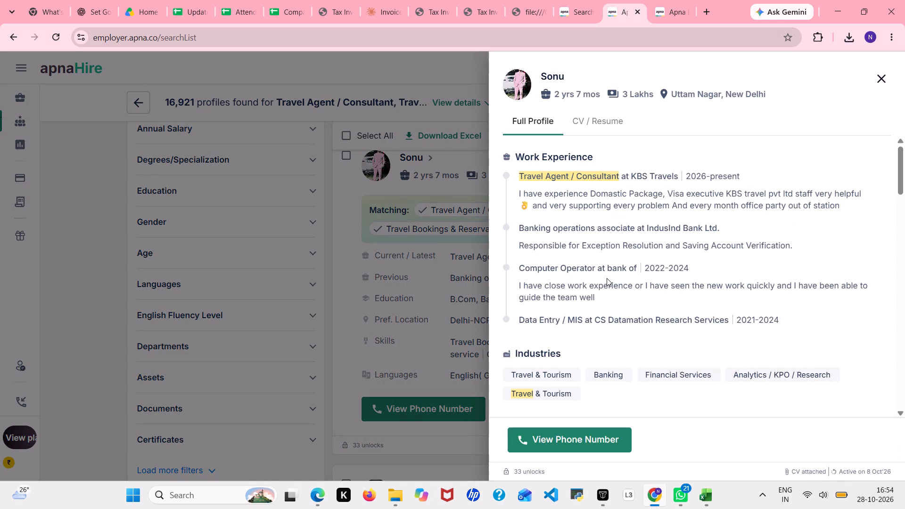
scroll(607, 278, "down", 4)
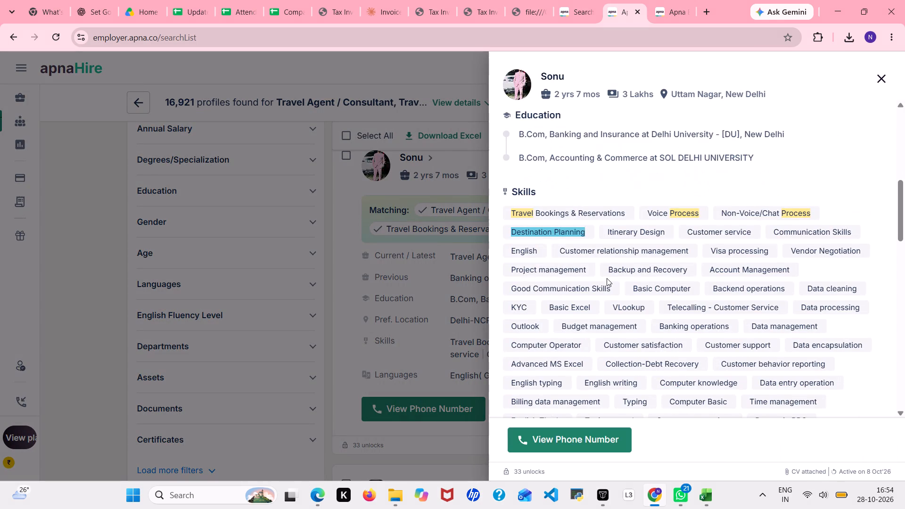
left_click(393, 290)
Open the full profile of the In Solutions Global call centre BPO executive and review work experience, resume summary and languages.
scroll(393, 290, "down", 3)
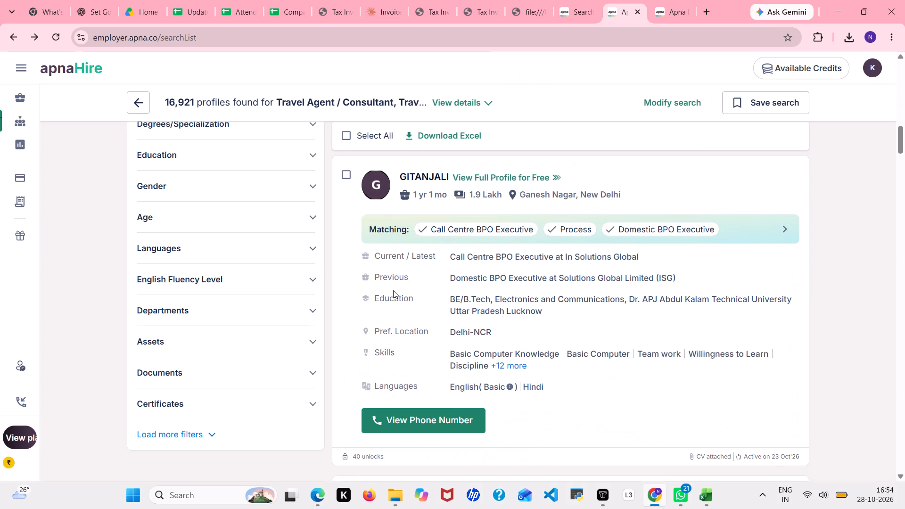
left_click(515, 179)
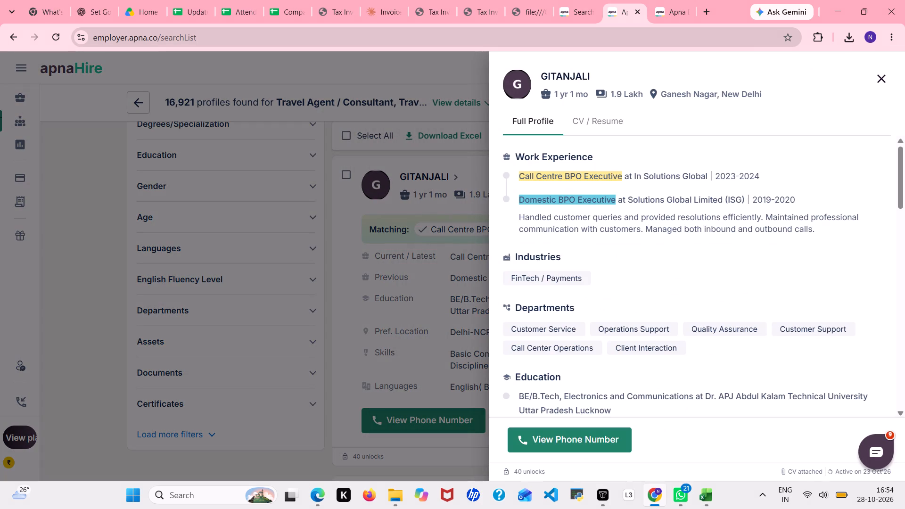
scroll(598, 229, "down", 1)
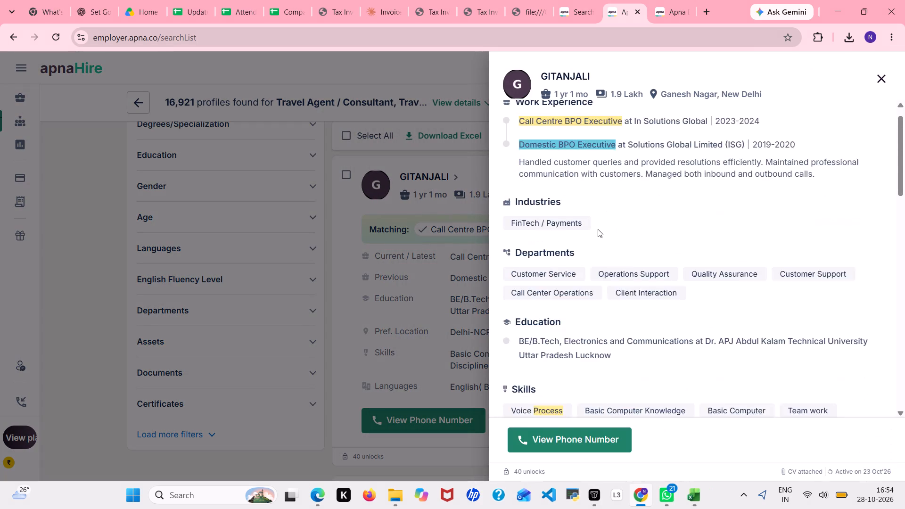
scroll(598, 229, "down", 4)
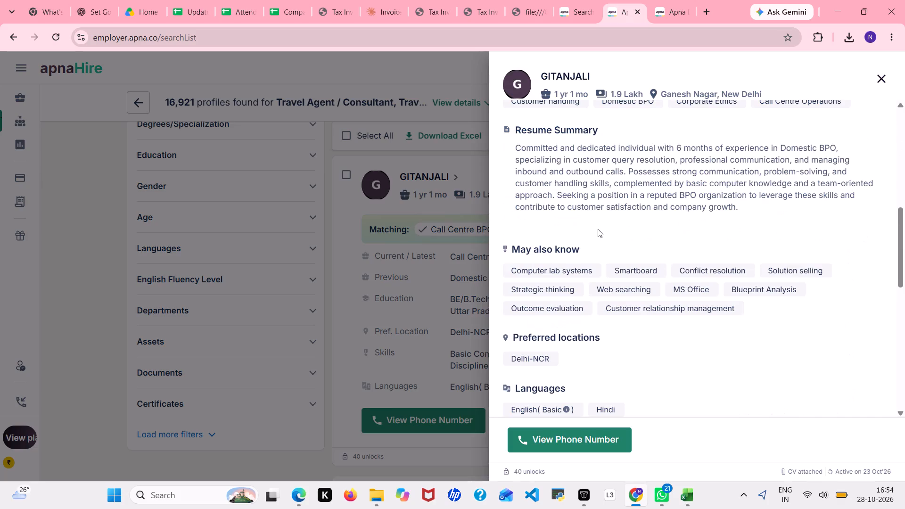
scroll(655, 176, "down", 2)
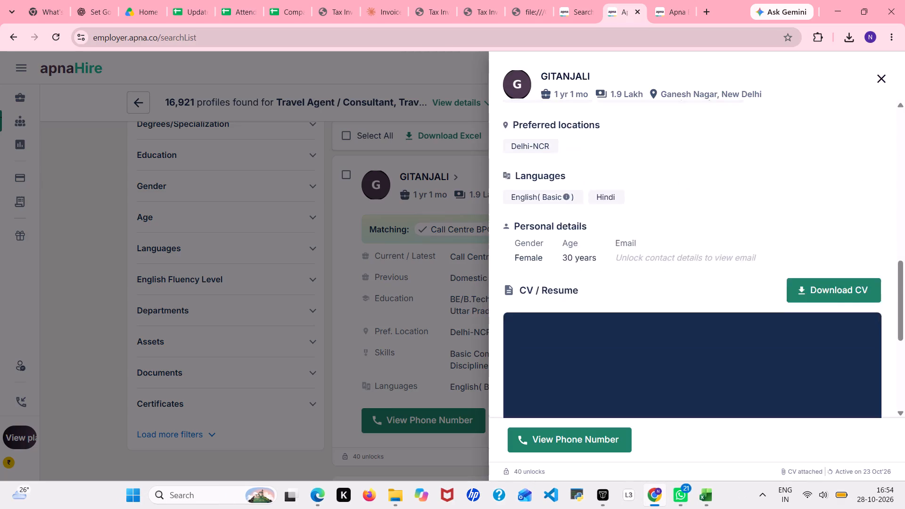
Unlock the CV of the In Solutions Global BPO executive and read it along with the profile details.
scroll(655, 176, "down", 3)
left_click(691, 284)
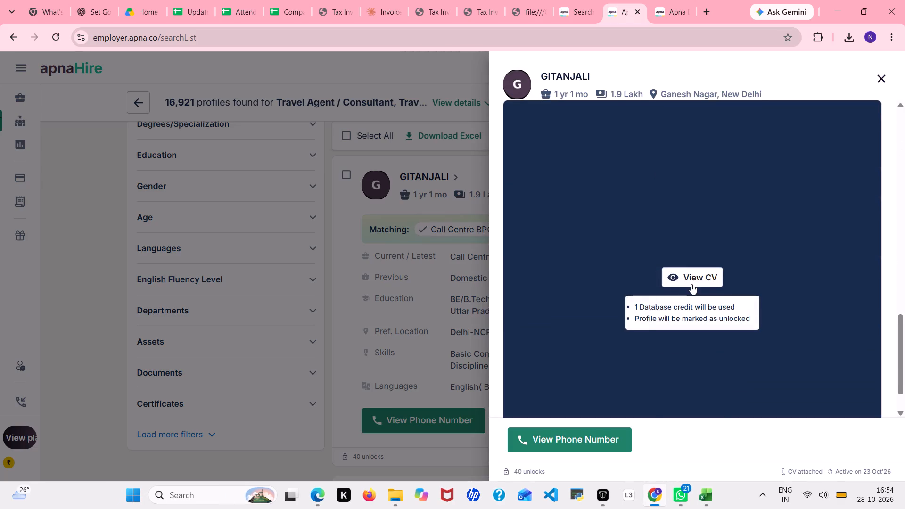
scroll(617, 273, "up", 3)
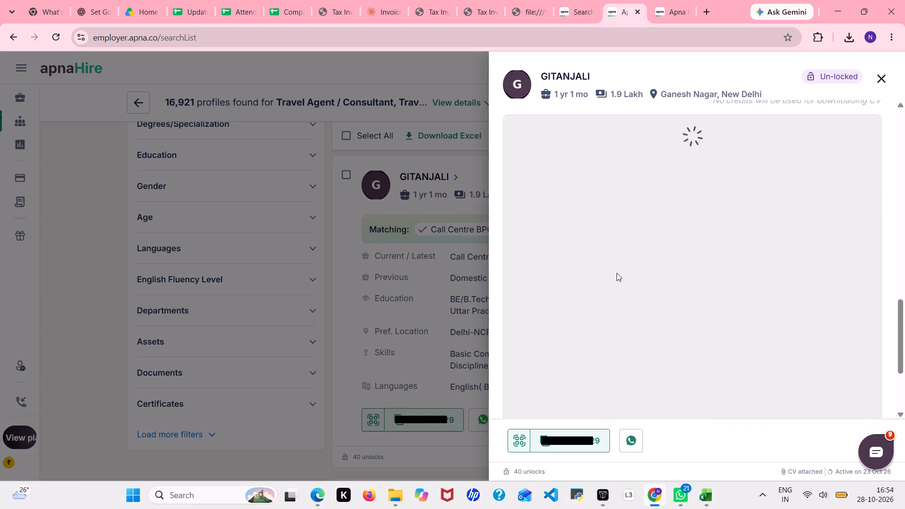
scroll(617, 273, "down", 1)
scroll(617, 273, "up", 4)
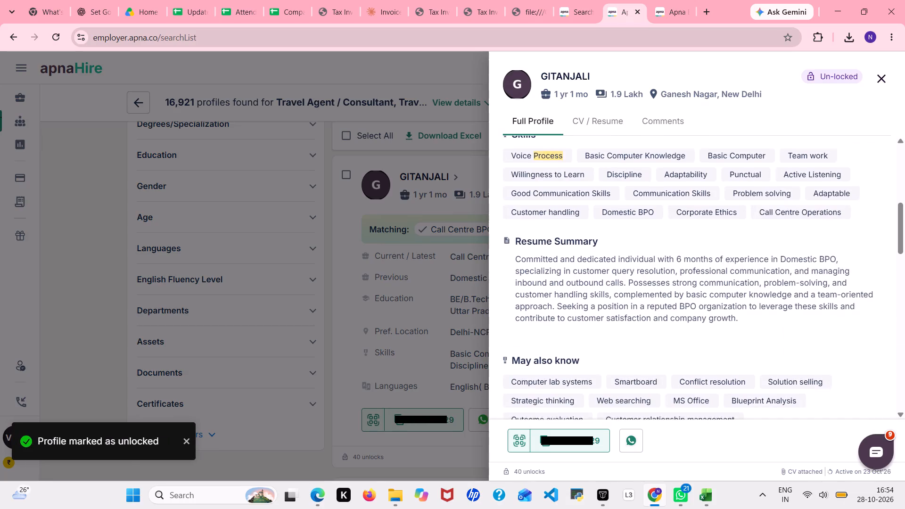
scroll(617, 273, "up", 1)
scroll(677, 301, "down", 3)
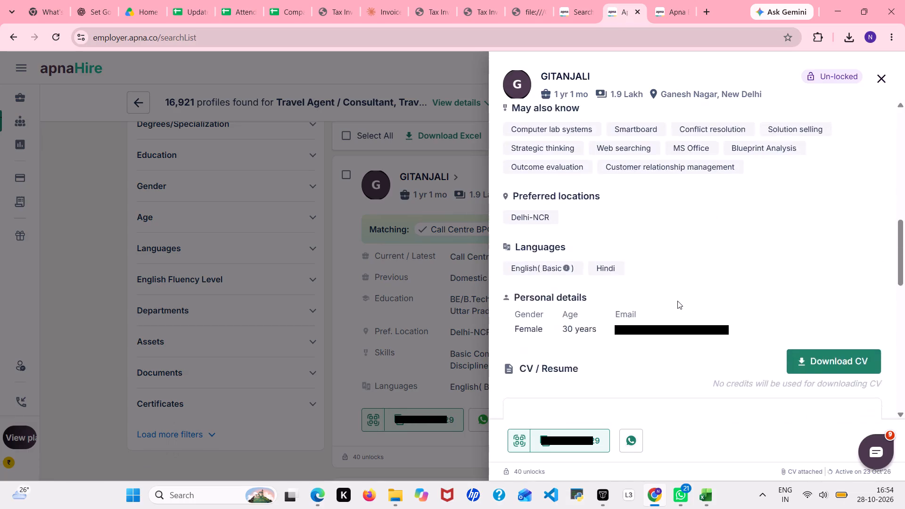
scroll(677, 301, "down", 2)
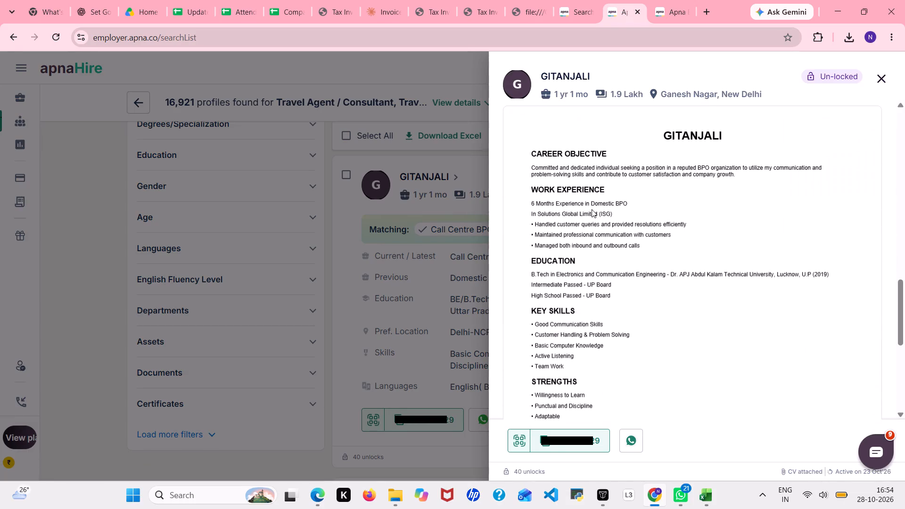
left_click(409, 307)
Examine the candidates listed on results page 2 for current role, experience, salary, location, skills and English level.
scroll(409, 307, "down", 1)
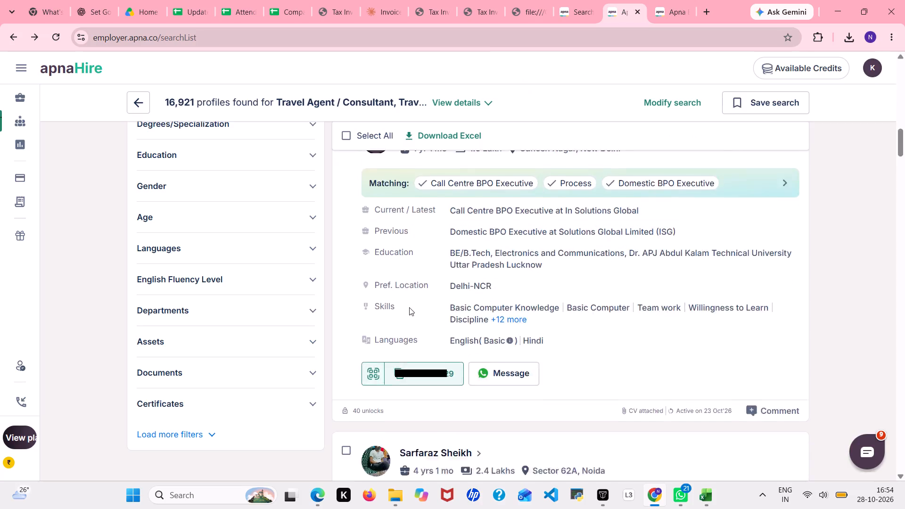
scroll(409, 307, "down", 2)
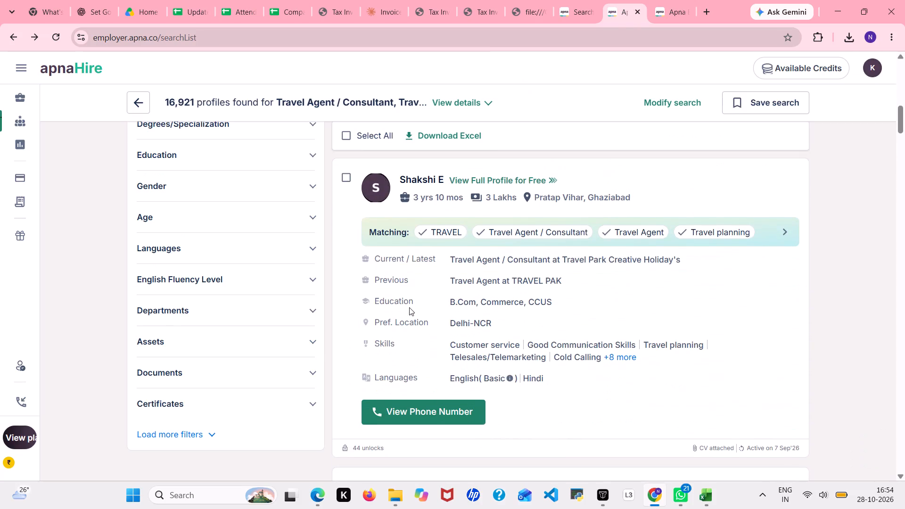
scroll(519, 236, "down", 3)
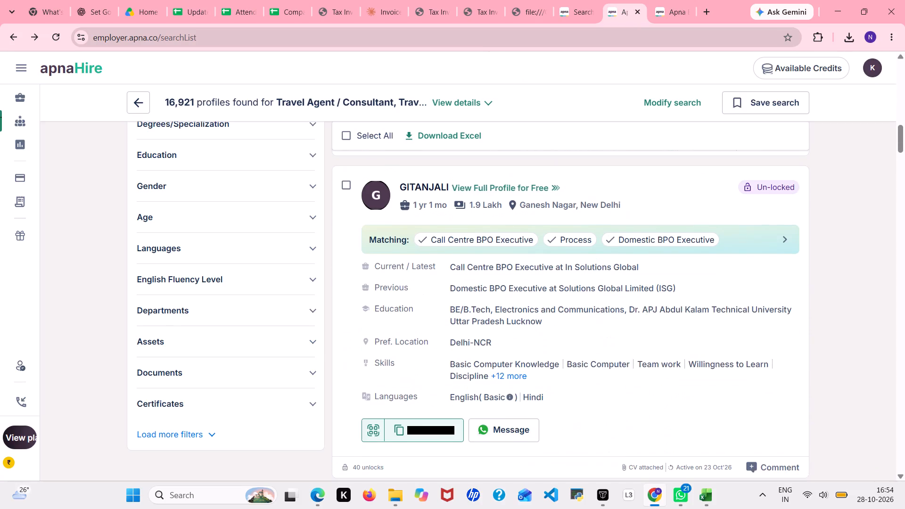
scroll(519, 236, "down", 1)
scroll(519, 236, "up", 1)
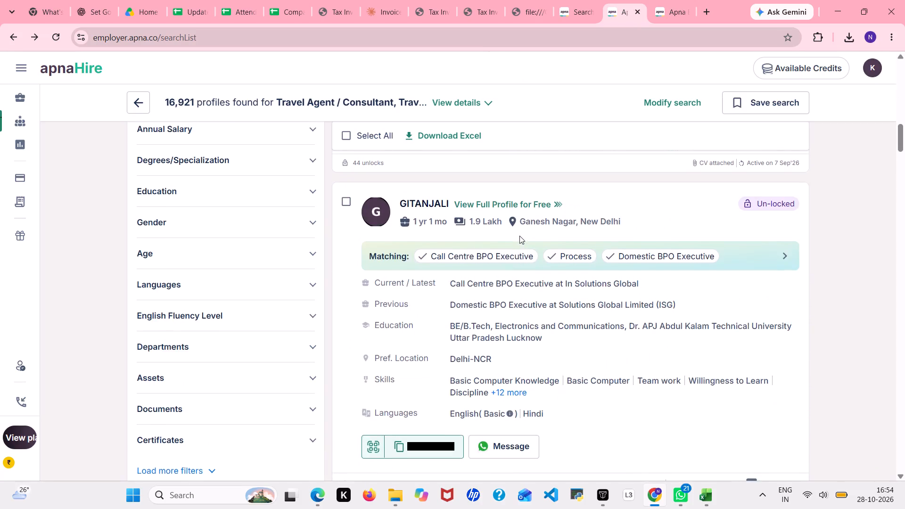
scroll(519, 236, "down", 5)
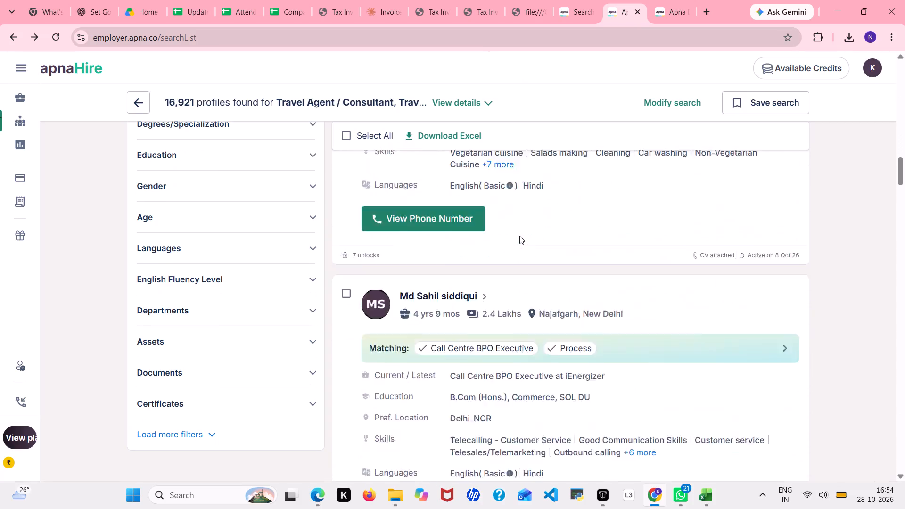
scroll(519, 236, "down", 7)
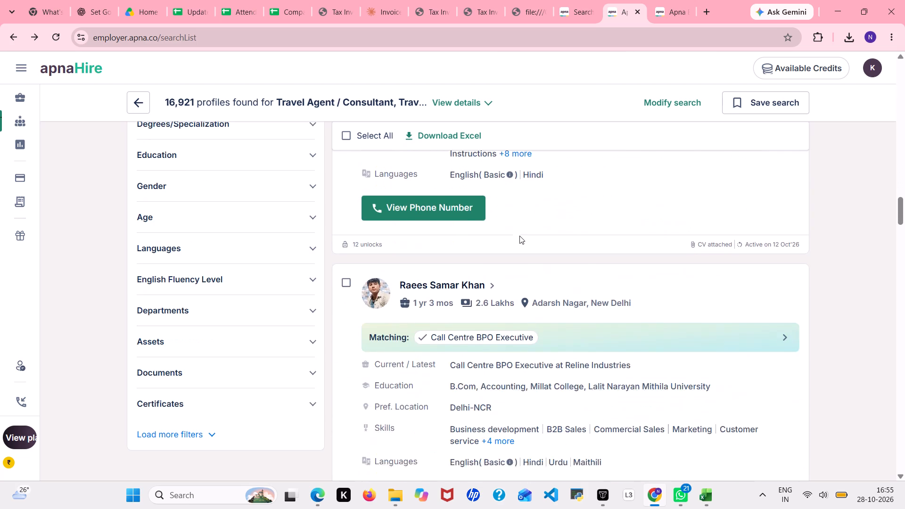
scroll(519, 236, "down", 6)
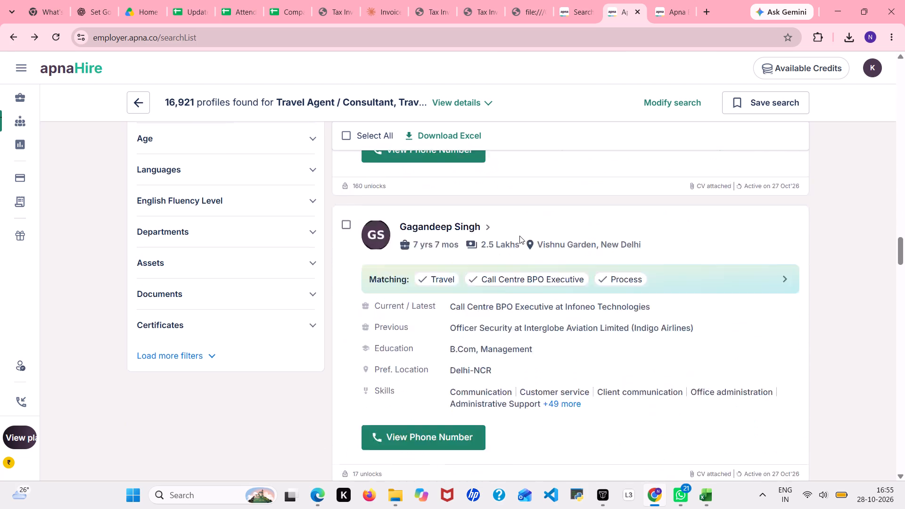
scroll(519, 236, "down", 6)
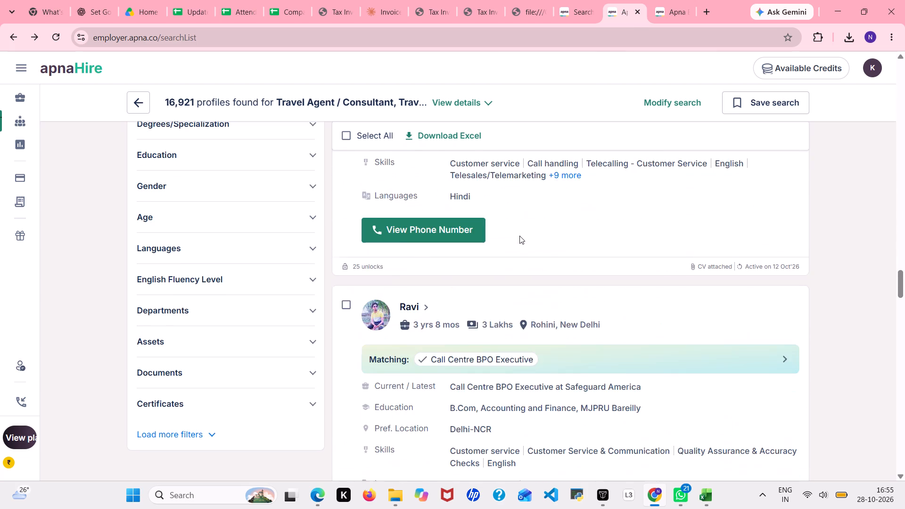
scroll(519, 236, "down", 6)
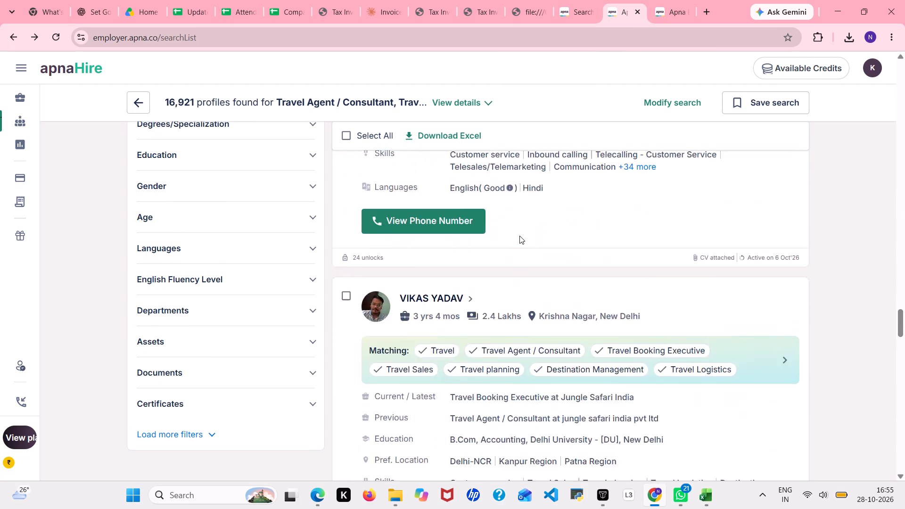
scroll(519, 236, "down", 2)
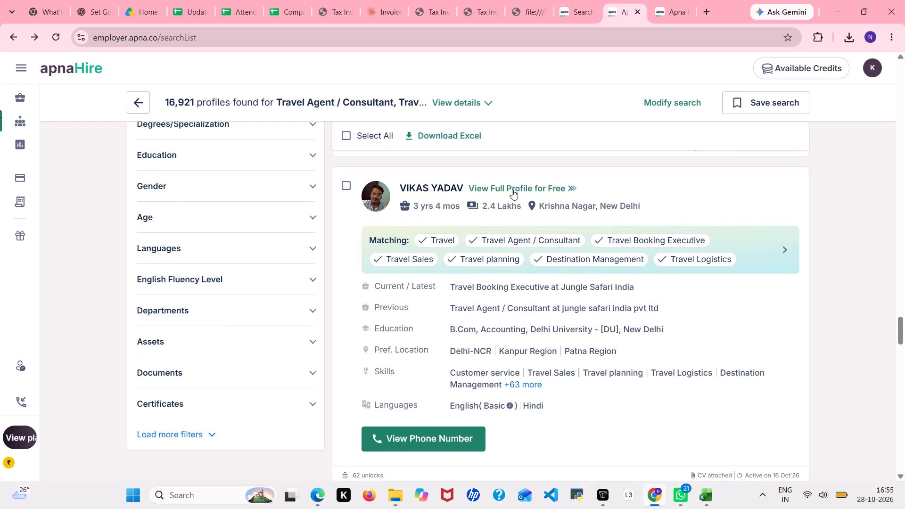
Open the full profile of the Jungle Safari India travel booking executive and review work experience, skills, preferences and languages.
left_click(512, 189)
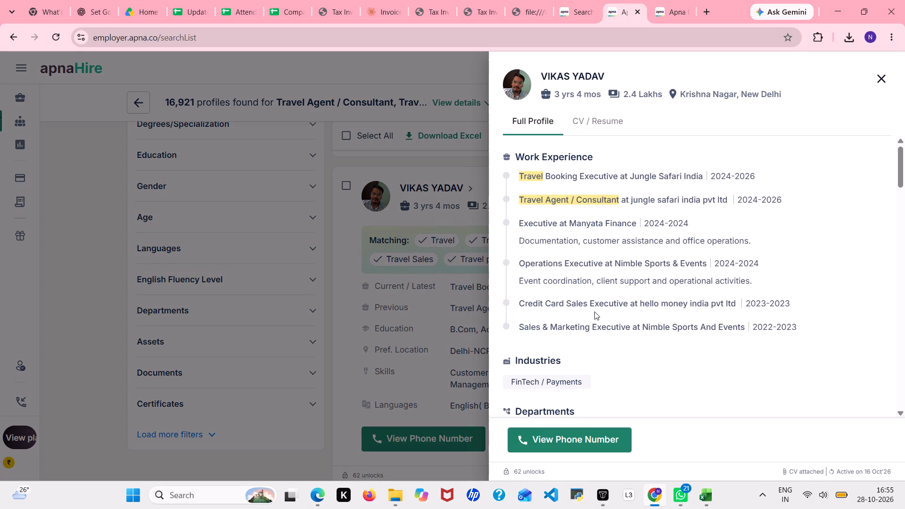
scroll(659, 182, "down", 3)
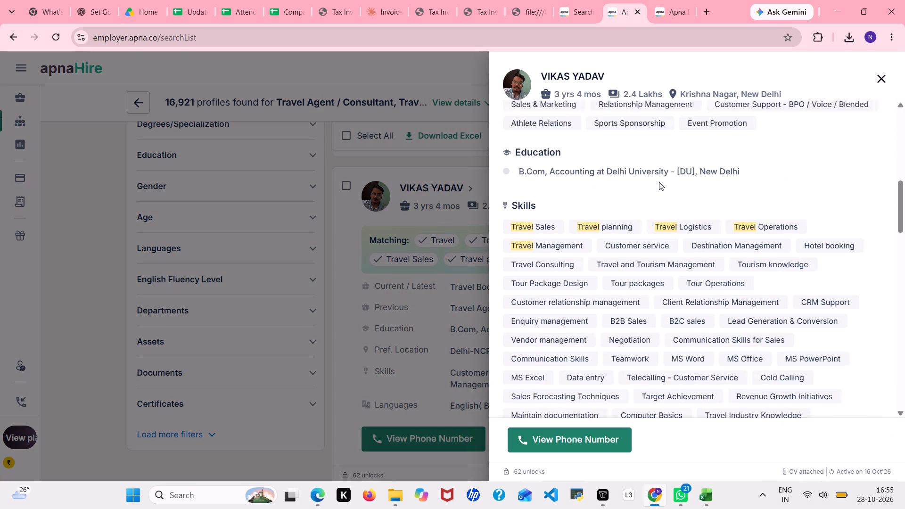
scroll(659, 182, "down", 9)
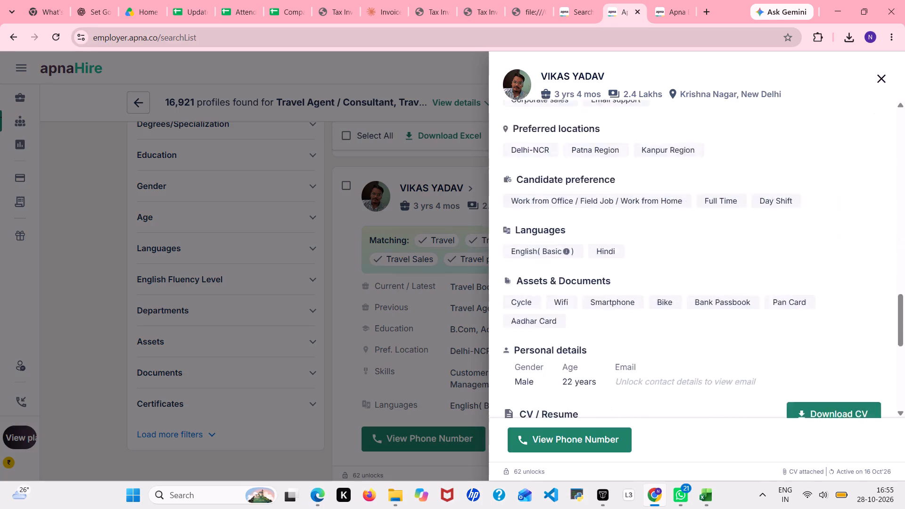
Unlock the CV of the Jungle Safari India travel booking executive, read its summary and experience, and close the profile.
scroll(659, 182, "down", 1)
left_click(699, 331)
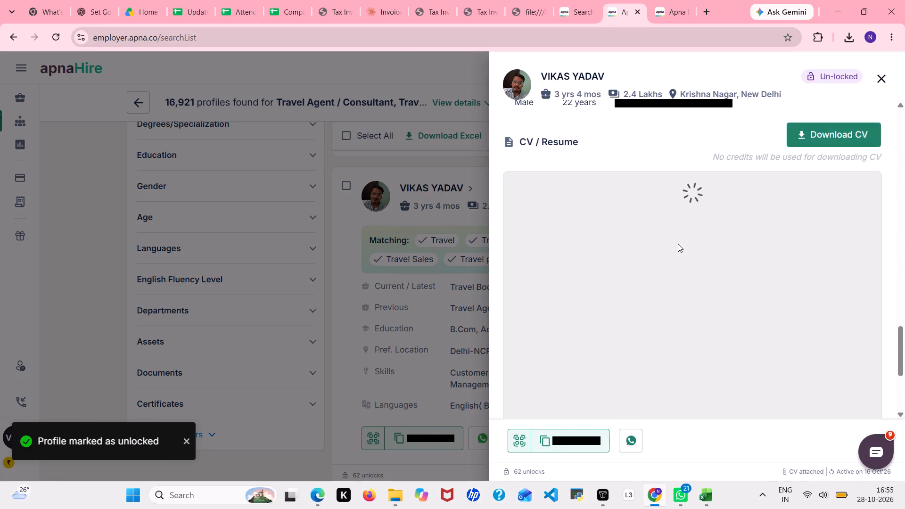
scroll(678, 244, "up", 1)
scroll(678, 244, "down", 2)
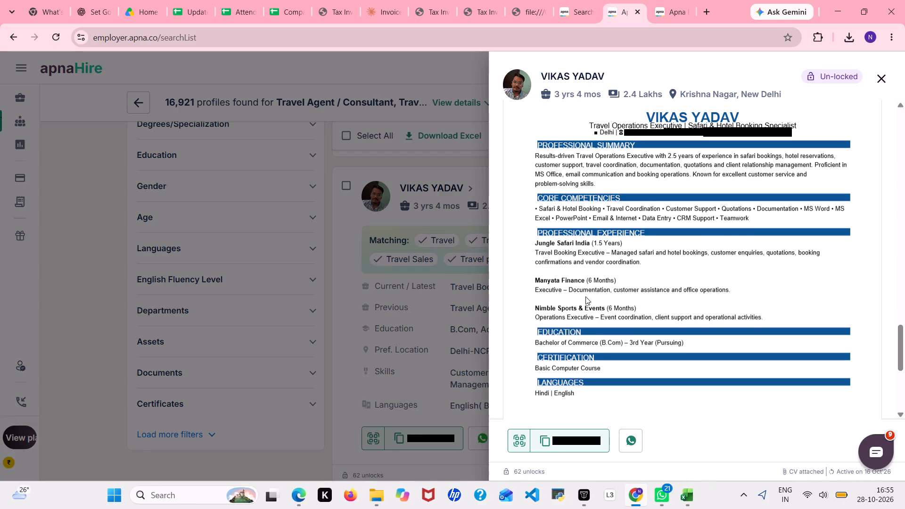
scroll(585, 296, "down", 1)
scroll(585, 296, "up", 1)
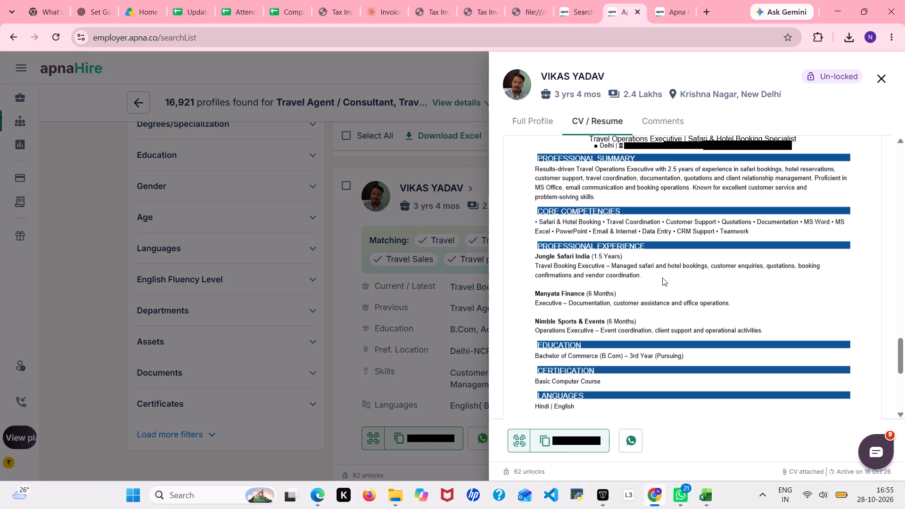
left_click(426, 329)
Examine the page 2 candidates again through to the end of the list, comparing roles, experience, salary, location and languages.
scroll(426, 329, "down", 2)
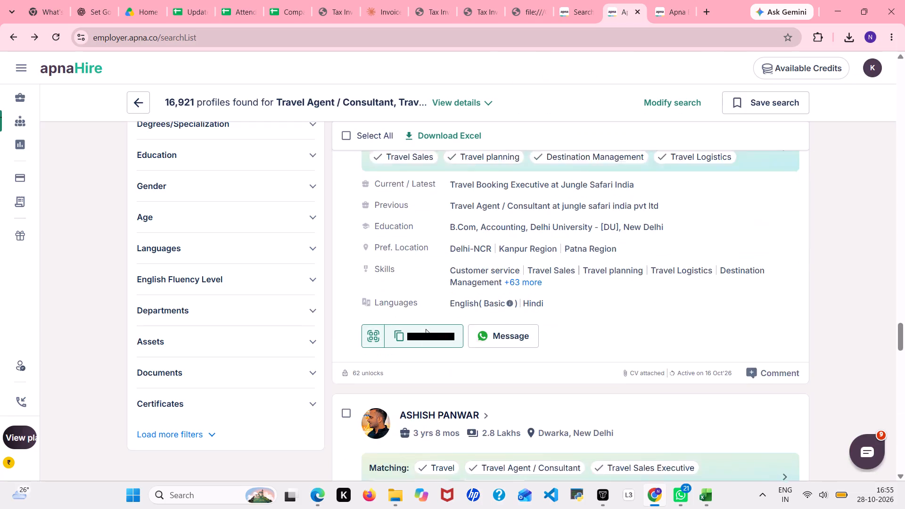
scroll(426, 329, "down", 2)
scroll(491, 335, "up", 2)
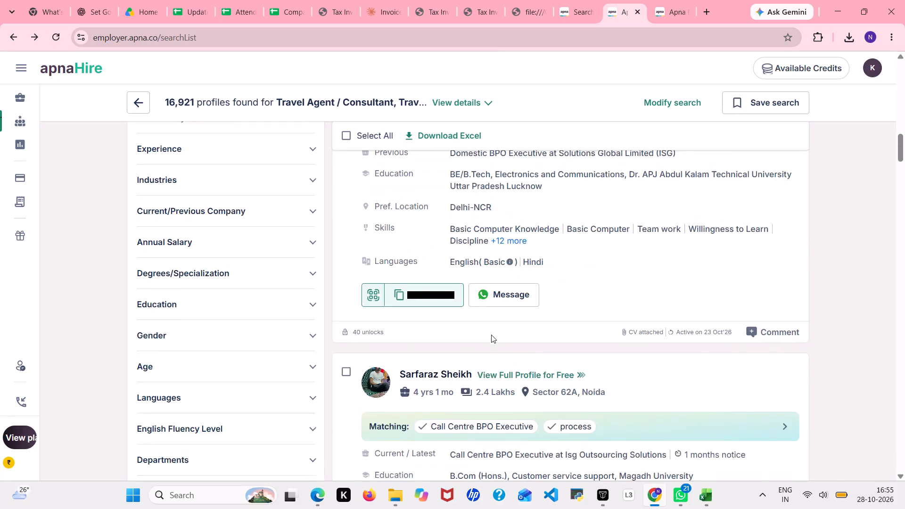
scroll(491, 335, "down", 9)
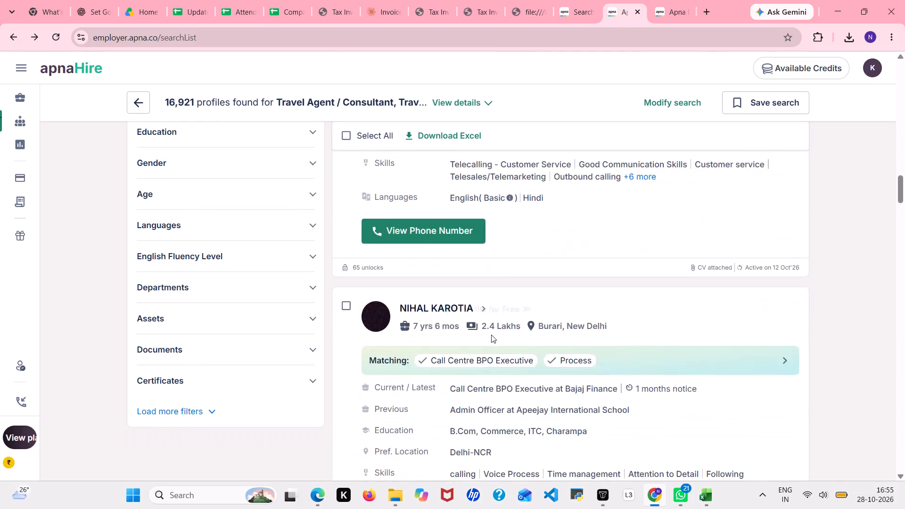
scroll(491, 335, "down", 9)
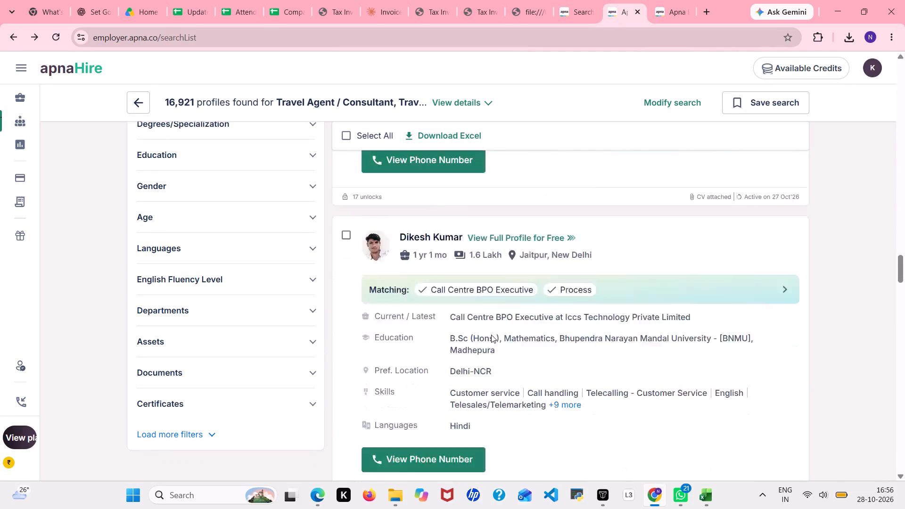
scroll(491, 335, "down", 9)
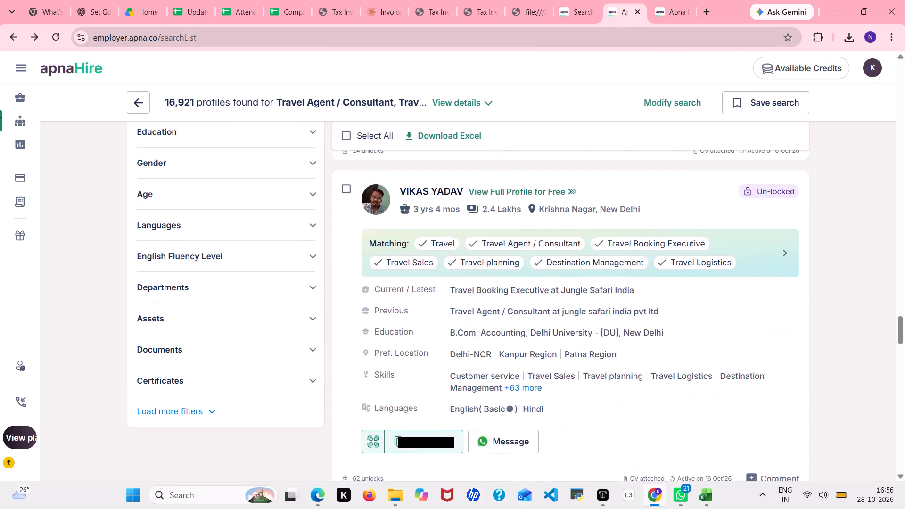
scroll(491, 335, "down", 5)
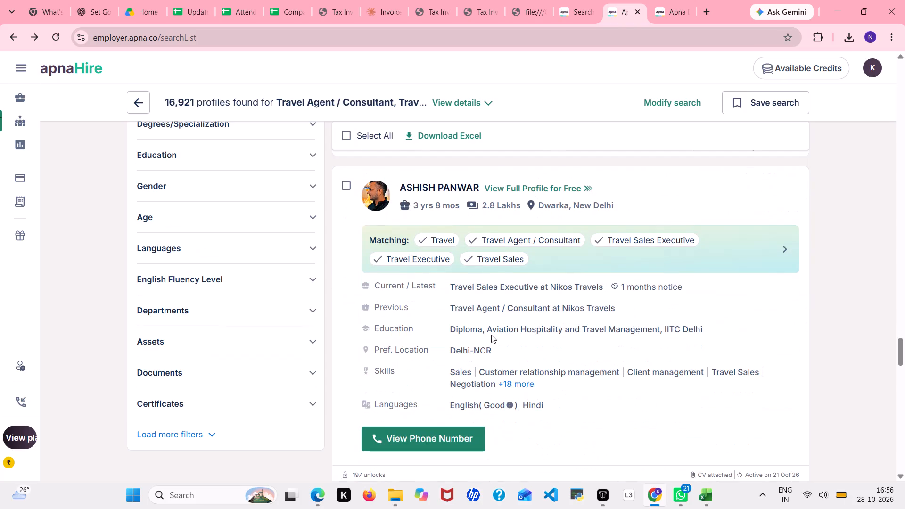
scroll(491, 335, "down", 4)
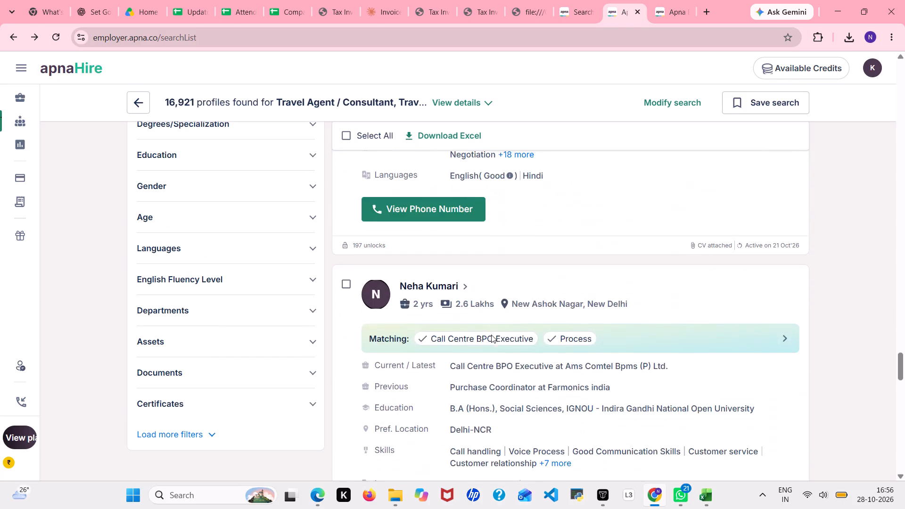
scroll(491, 335, "down", 5)
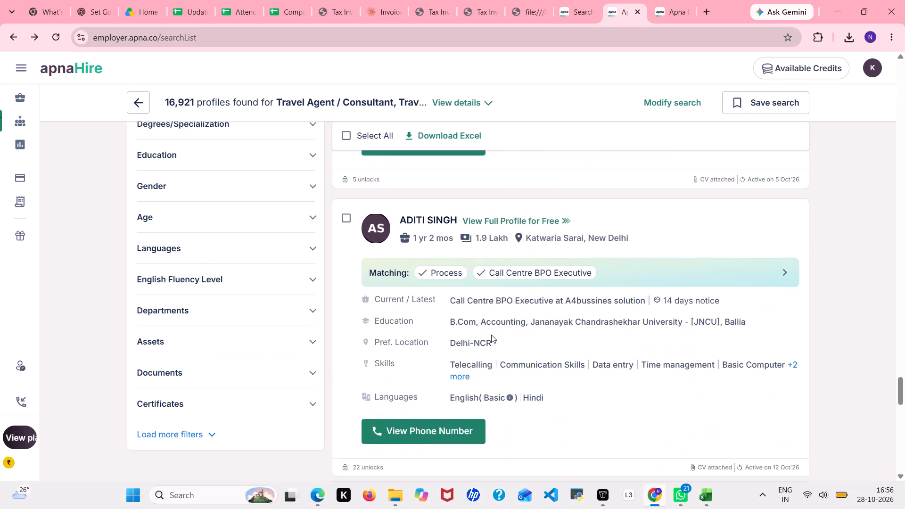
scroll(491, 335, "down", 5)
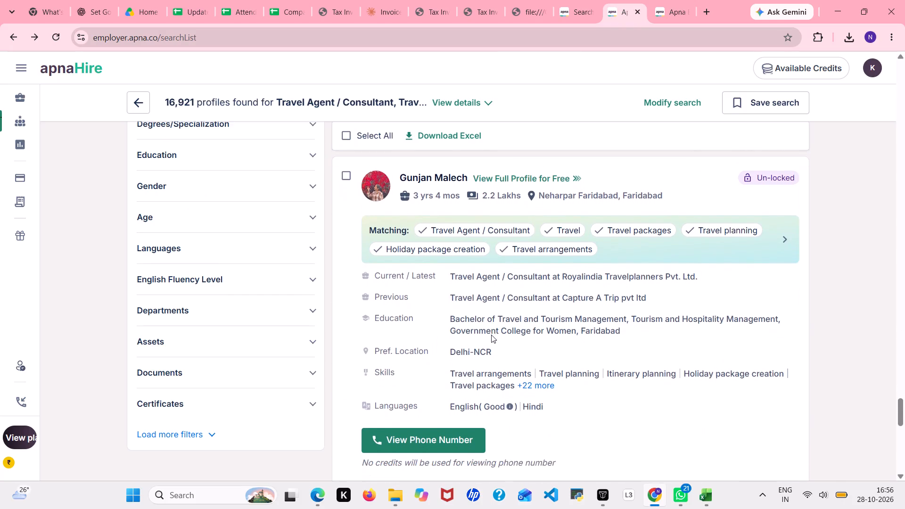
scroll(491, 335, "down", 1)
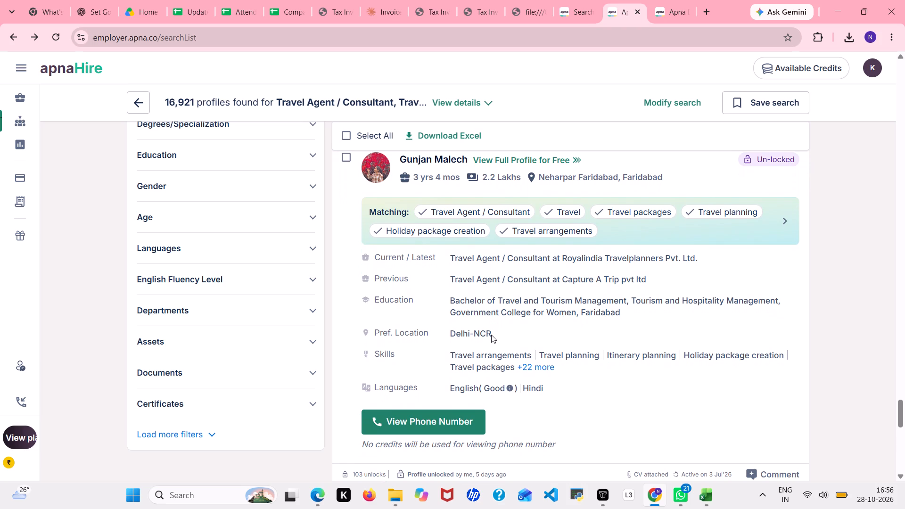
scroll(529, 304, "down", 2)
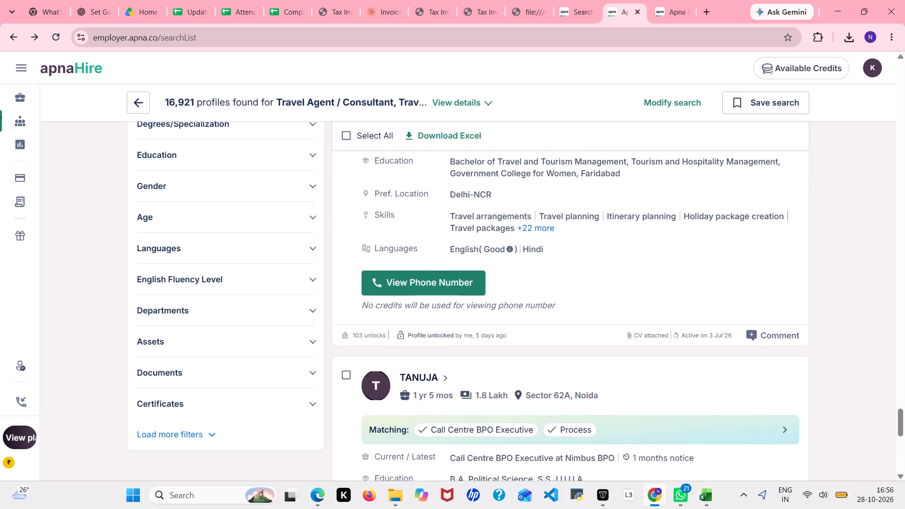
scroll(529, 304, "down", 6)
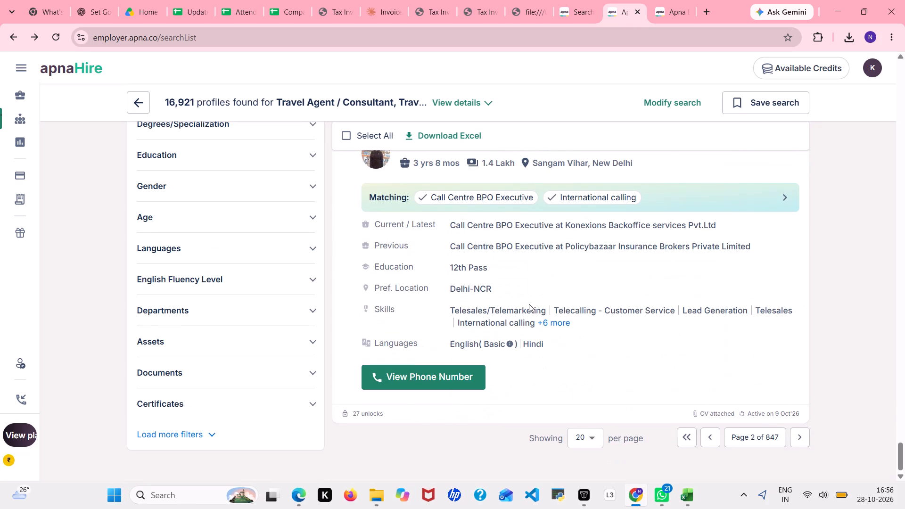
Open results page 3 and examine its candidates for current role, experience, salary, location, skills and languages.
scroll(529, 304, "down", 1)
left_click(799, 439)
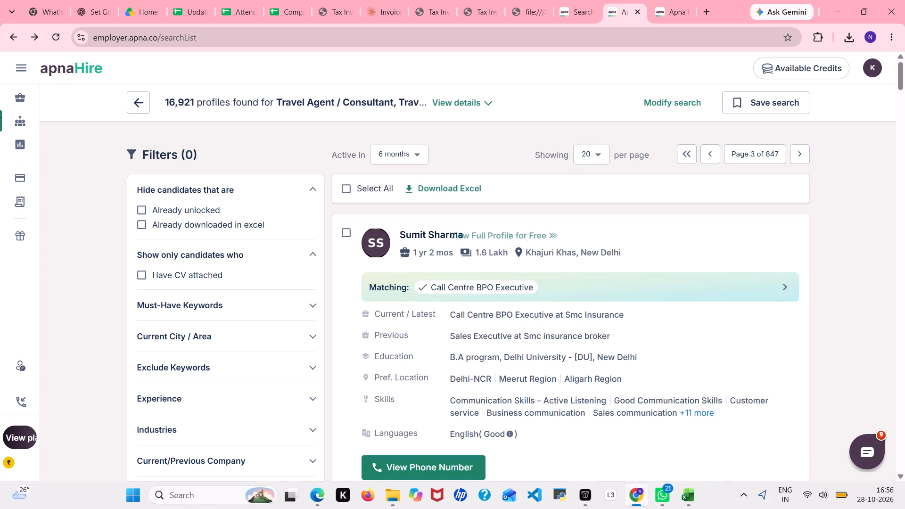
scroll(558, 309, "down", 5)
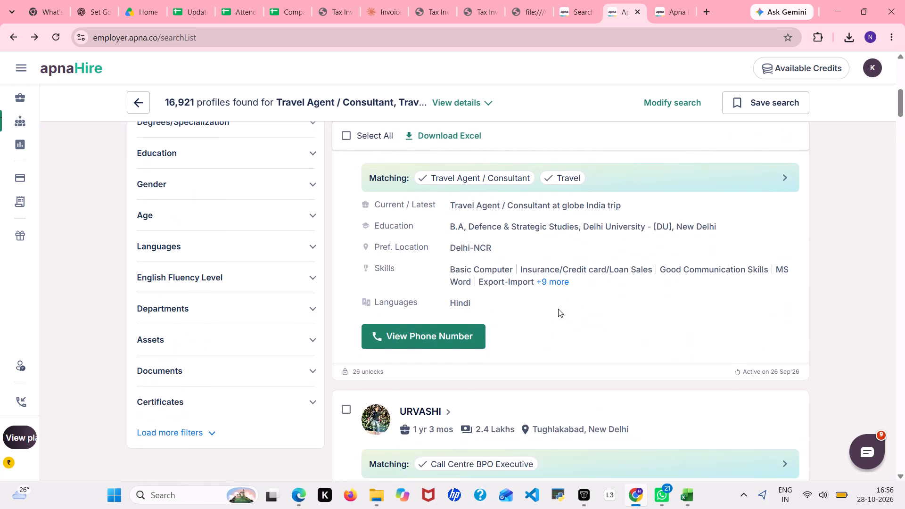
scroll(558, 309, "down", 7)
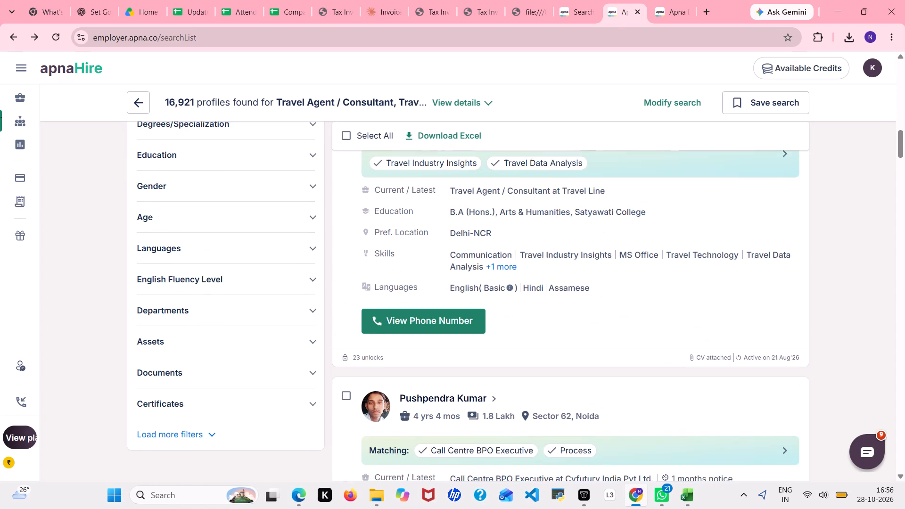
scroll(558, 309, "up", 1)
scroll(558, 309, "down", 4)
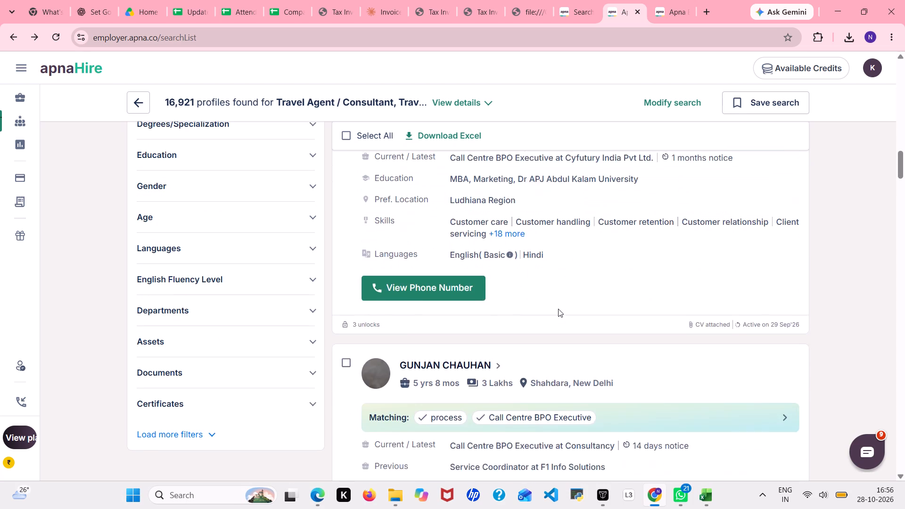
scroll(558, 309, "down", 7)
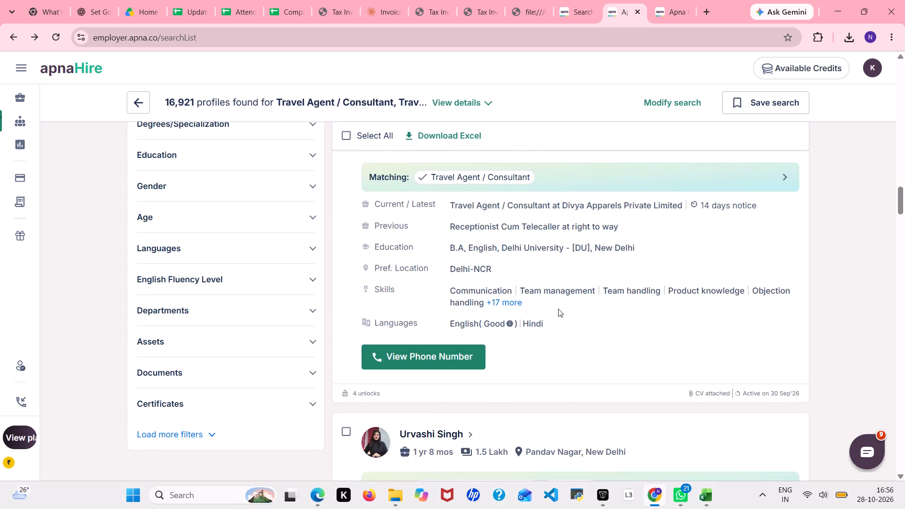
scroll(558, 309, "up", 1)
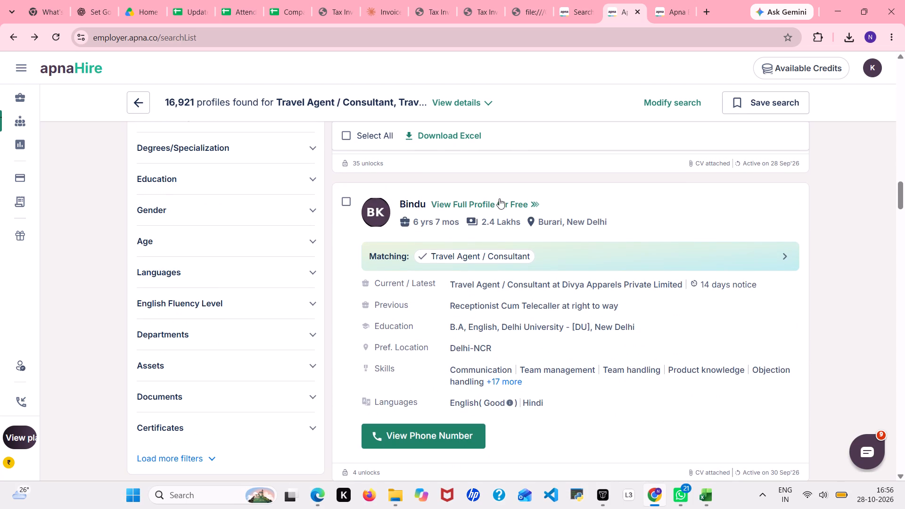
scroll(538, 337, "down", 3)
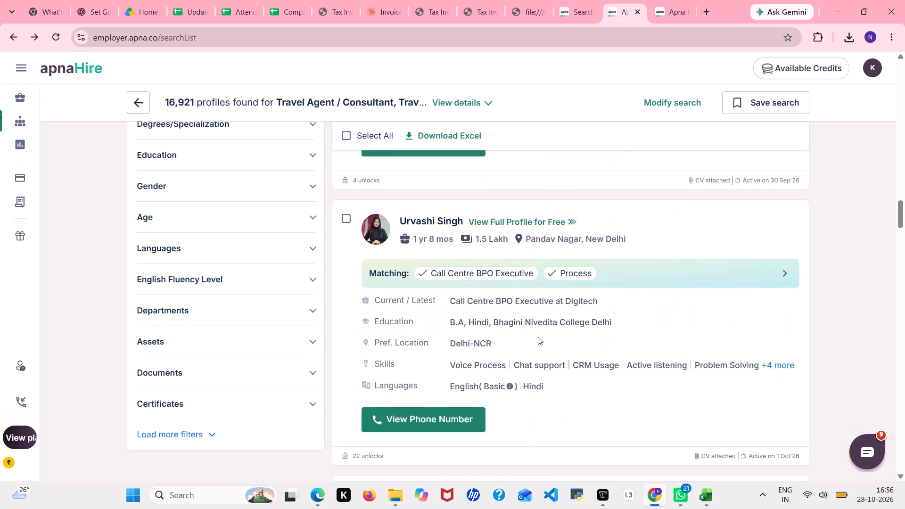
scroll(538, 337, "down", 5)
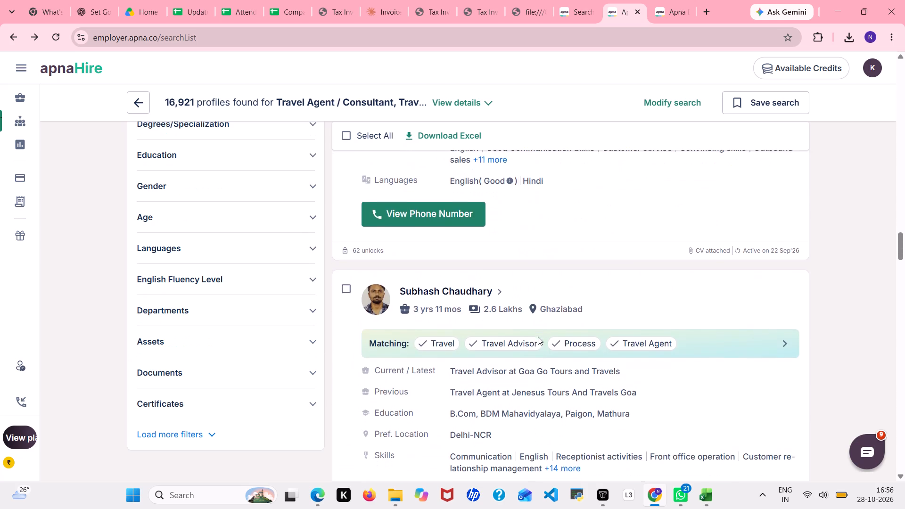
scroll(538, 337, "down", 2)
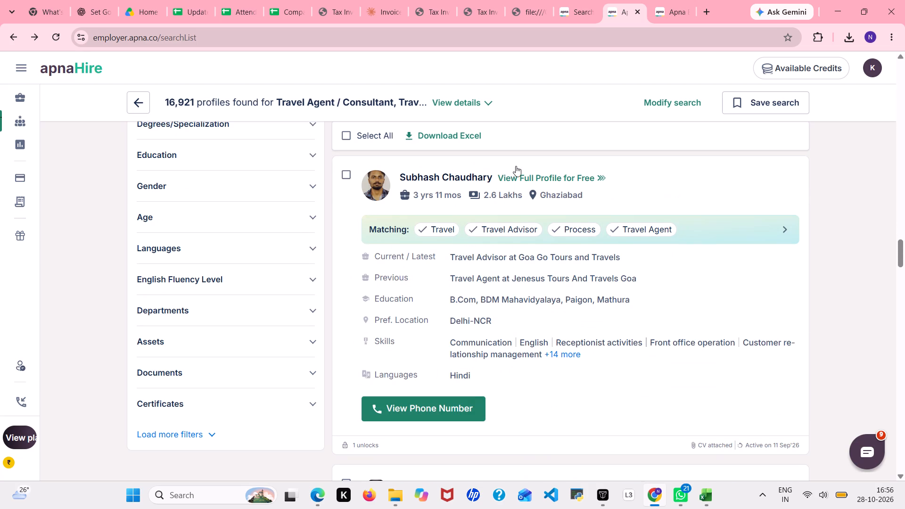
Open the full profile of the Goa Go Tours and Travels travel advisor and review work experience, skills, resume summary and preferences.
left_click(516, 166)
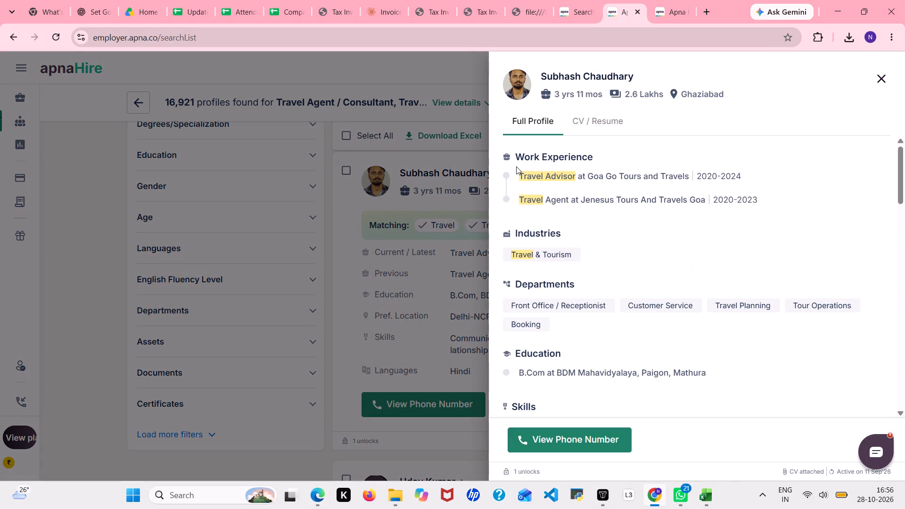
scroll(651, 302, "down", 5)
scroll(651, 302, "up", 1)
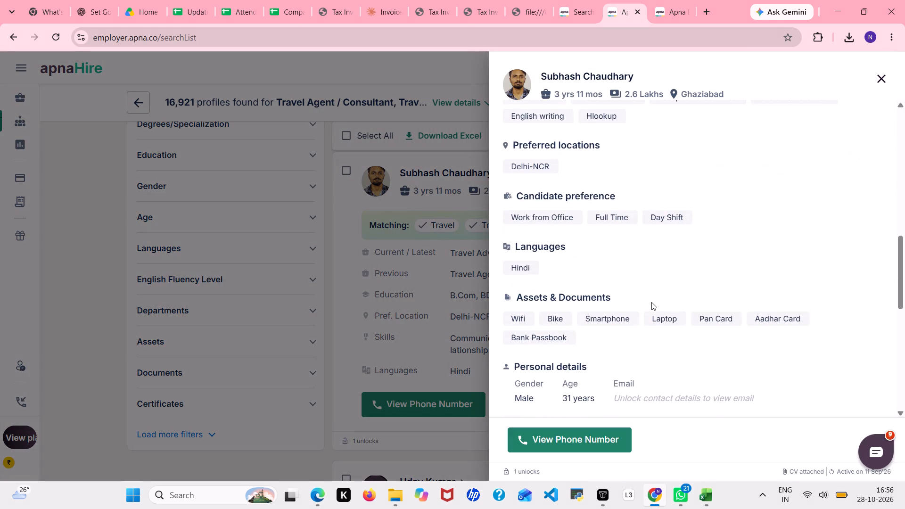
scroll(651, 302, "up", 3)
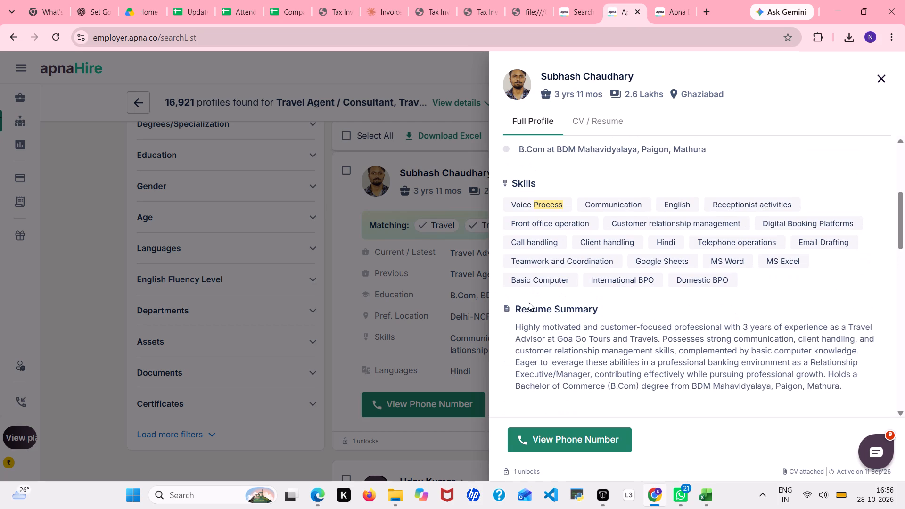
scroll(627, 301, "down", 6)
Unlock the CV of the Goa Go Tours and Travels travel advisor, read it through, and close the profile.
left_click(680, 293)
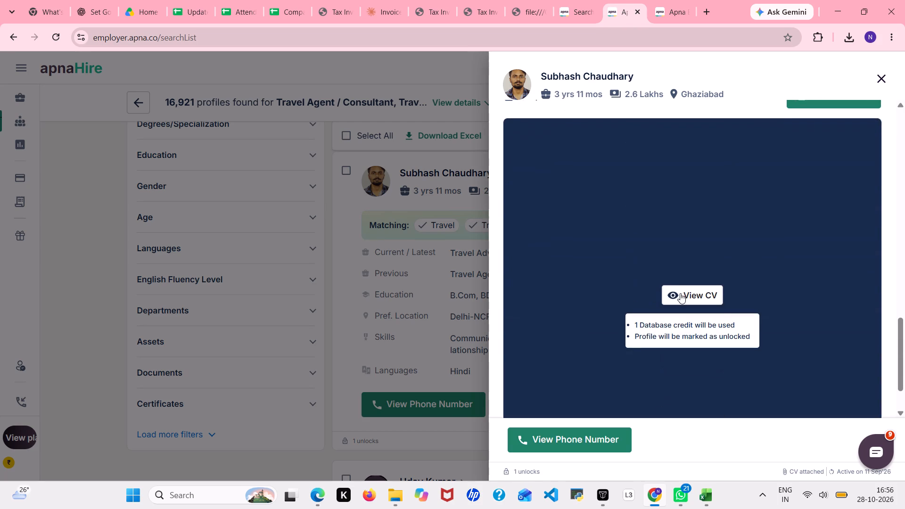
scroll(592, 255, "up", 1)
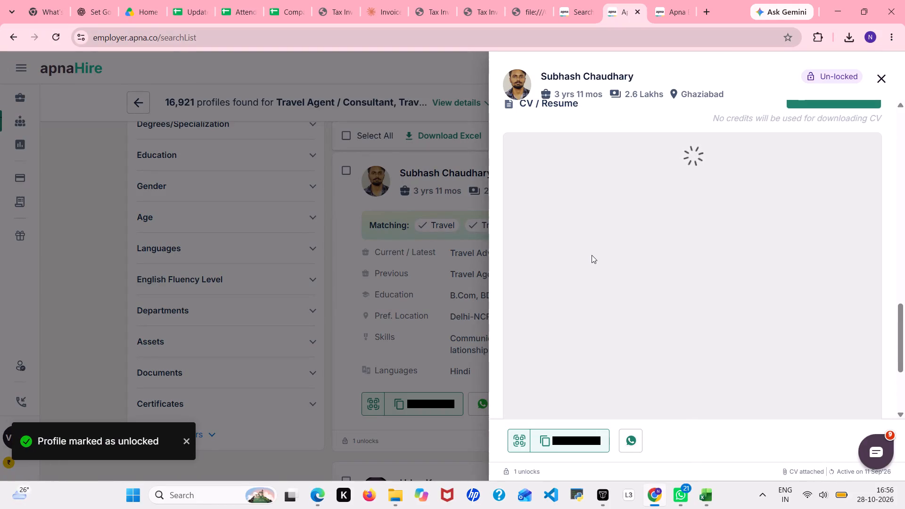
scroll(673, 265, "down", 1)
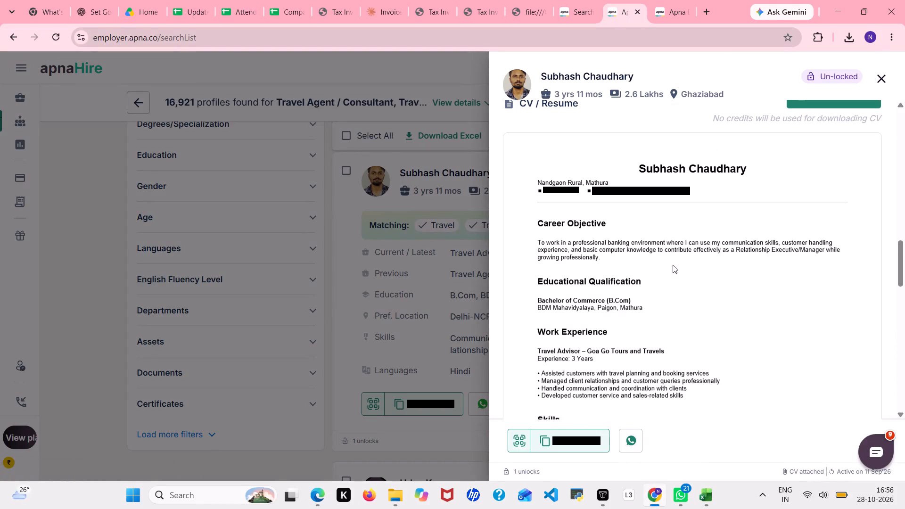
scroll(673, 265, "down", 1)
scroll(599, 276, "down", 2)
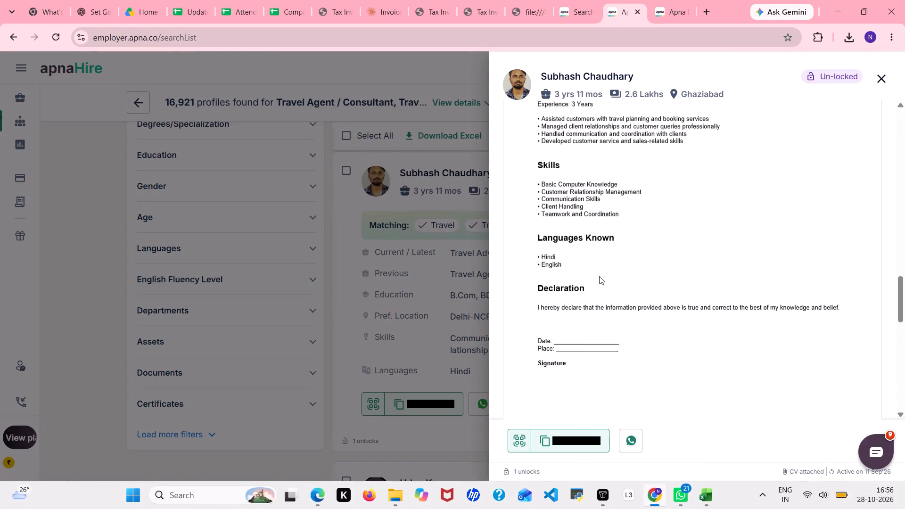
scroll(599, 276, "down", 1)
left_click(479, 296)
Examine the remaining page 3 candidates below the travel advisor, comparing roles, experience, salary, location and English level.
scroll(479, 296, "down", 3)
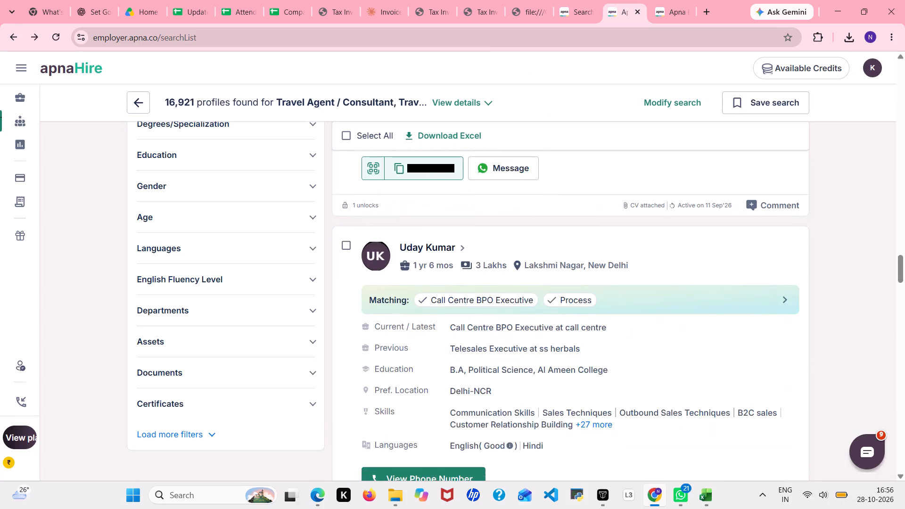
scroll(479, 296, "down", 5)
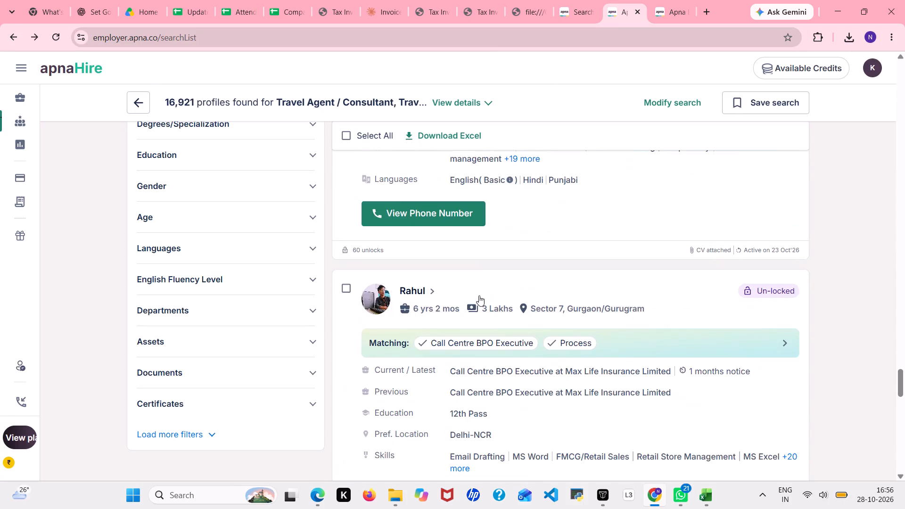
scroll(479, 296, "down", 6)
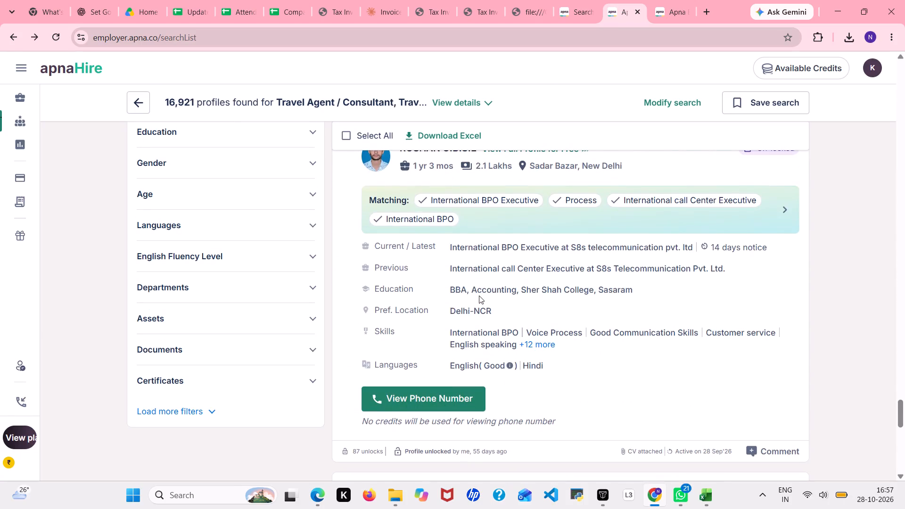
scroll(562, 284, "down", 6)
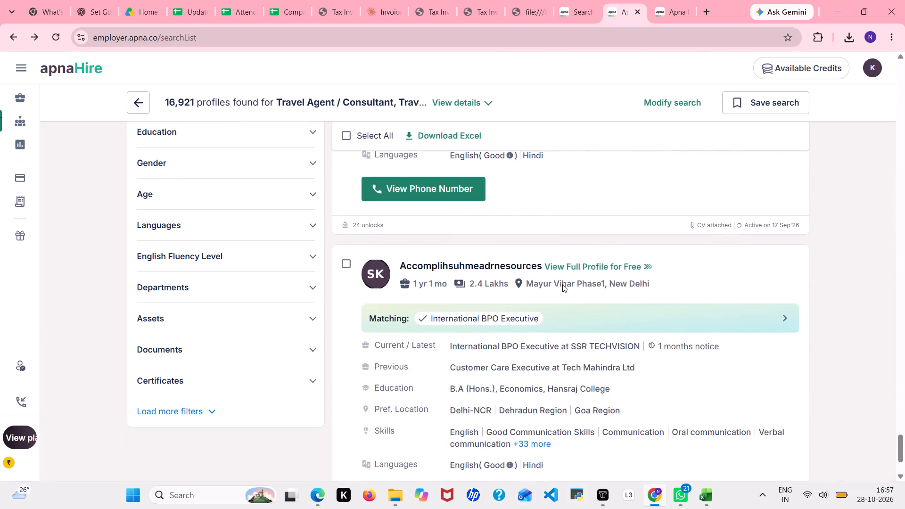
scroll(562, 284, "down", 3)
scroll(245, 293, "up", 11)
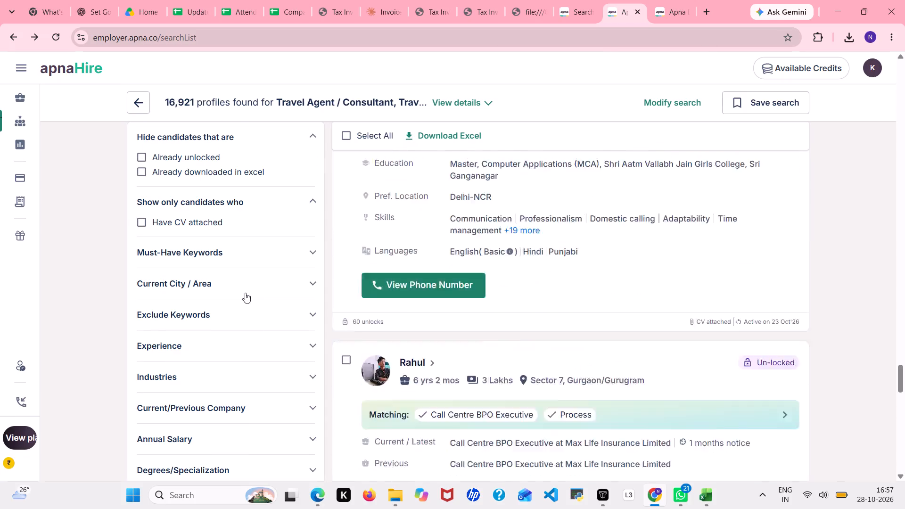
scroll(245, 293, "up", 5)
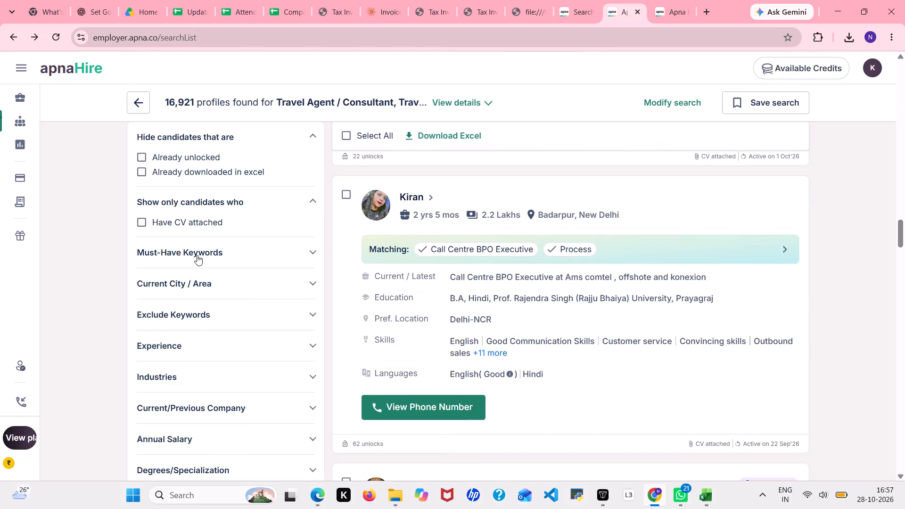
Try to filter the candidate results with the must-have keyword "Travel", entering it again in the emptied keyword filter.
left_click(196, 252)
left_click(184, 276)
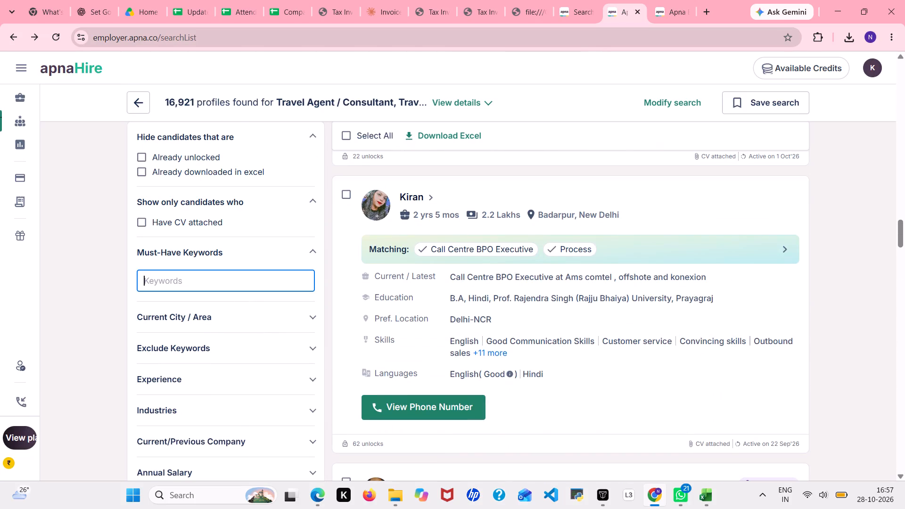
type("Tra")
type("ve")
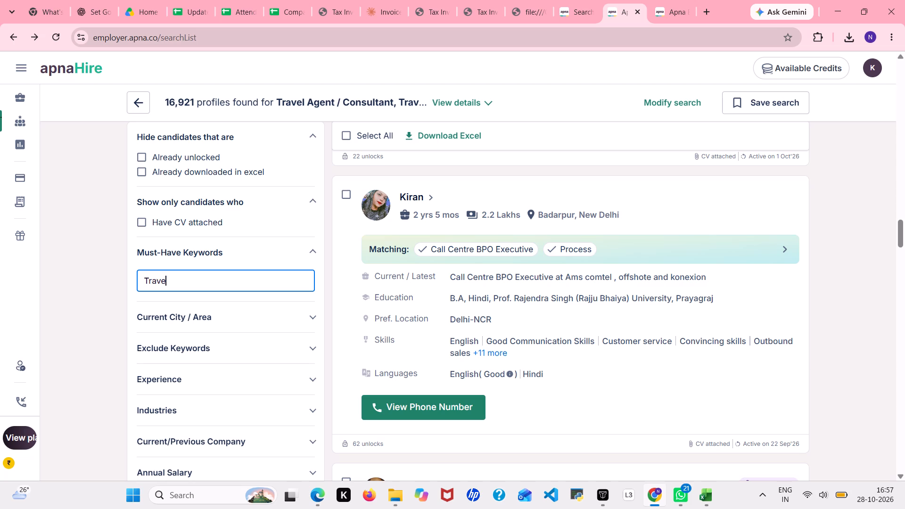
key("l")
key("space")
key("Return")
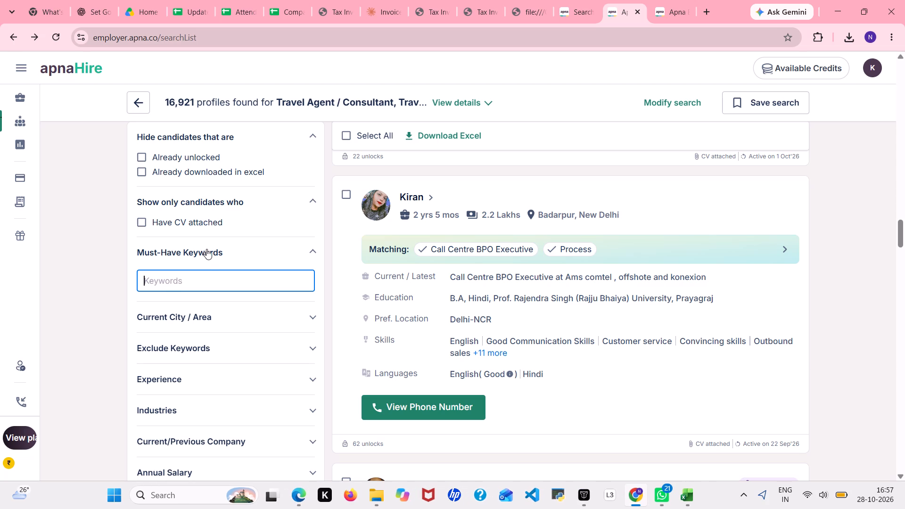
left_click(188, 276)
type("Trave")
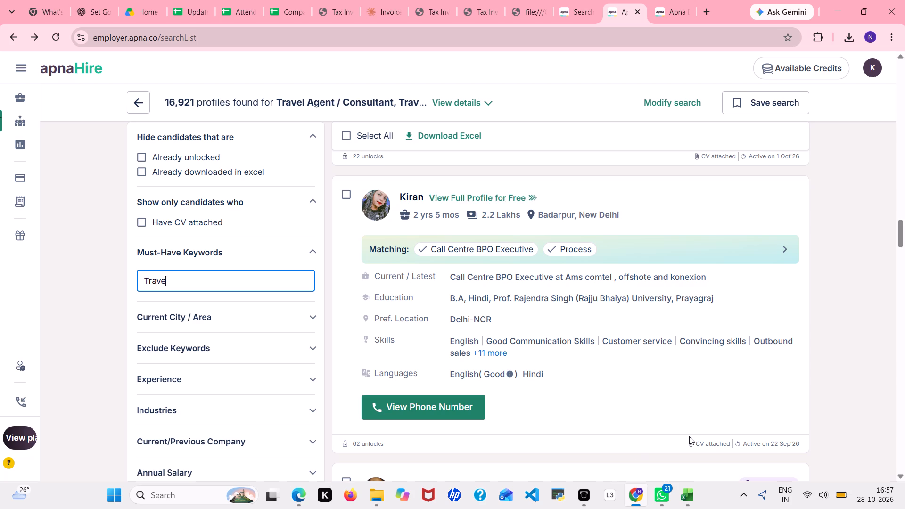
Switch to the Titan mail app to check the sent mail of the info mailbox.
left_click(606, 501)
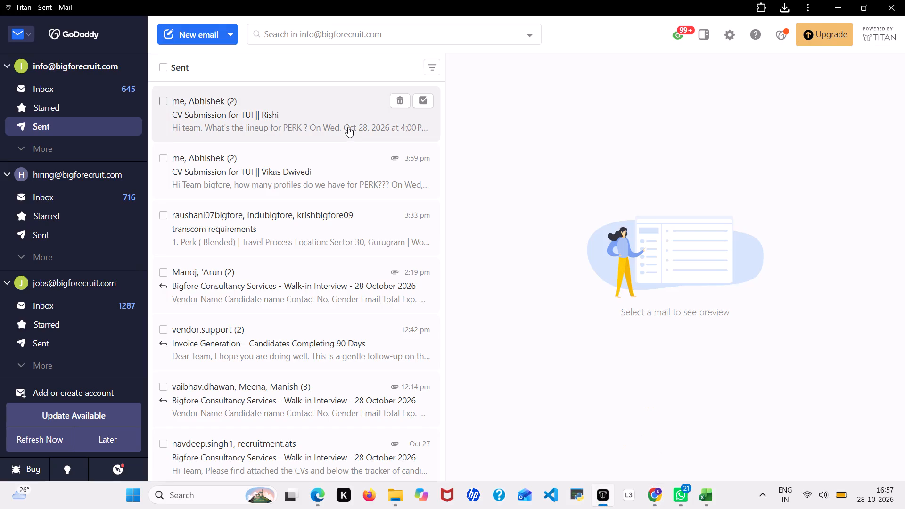
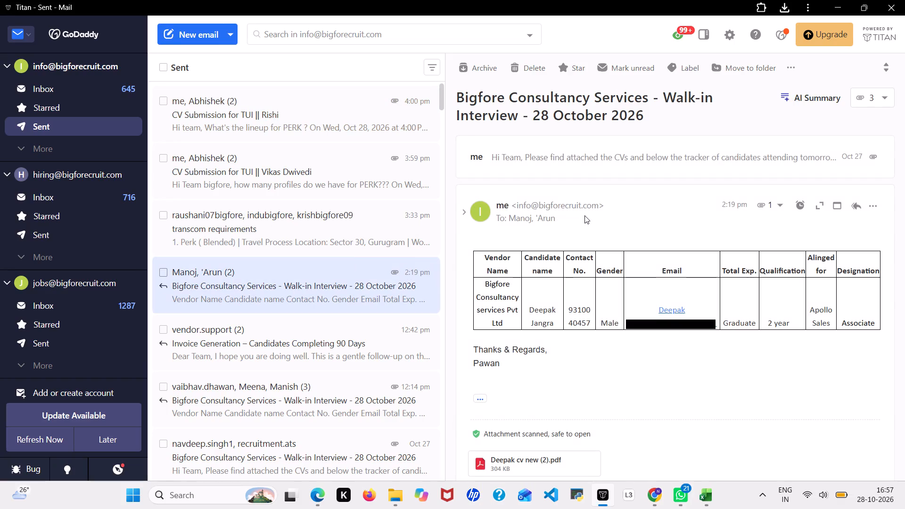
Review the sent 28 October 2026 walk-in interview thread, checking both messages' candidate trackers and attachments, and discard the reply draft.
left_click(618, 153)
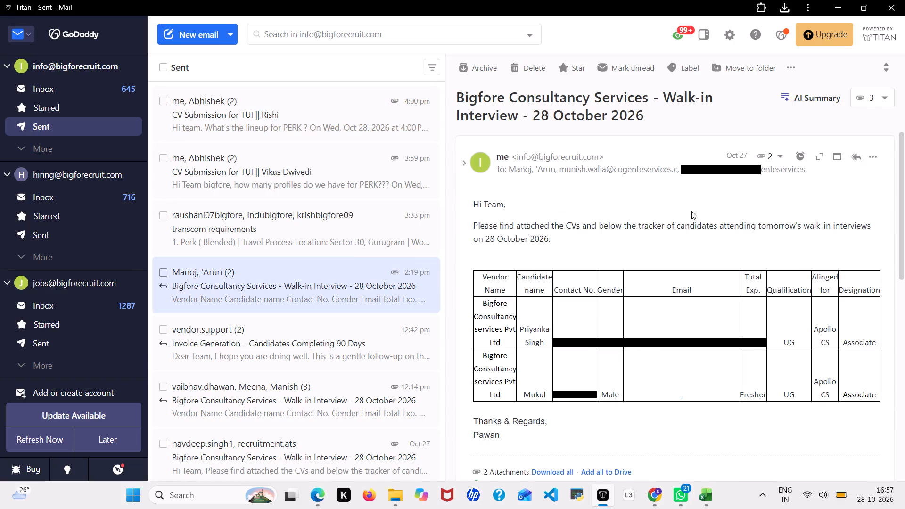
scroll(691, 211, "down", 3)
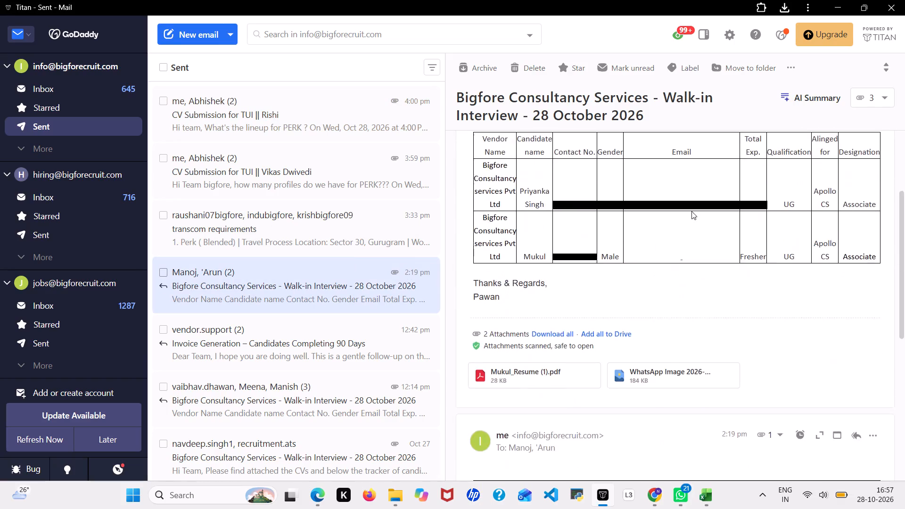
scroll(691, 211, "down", 4)
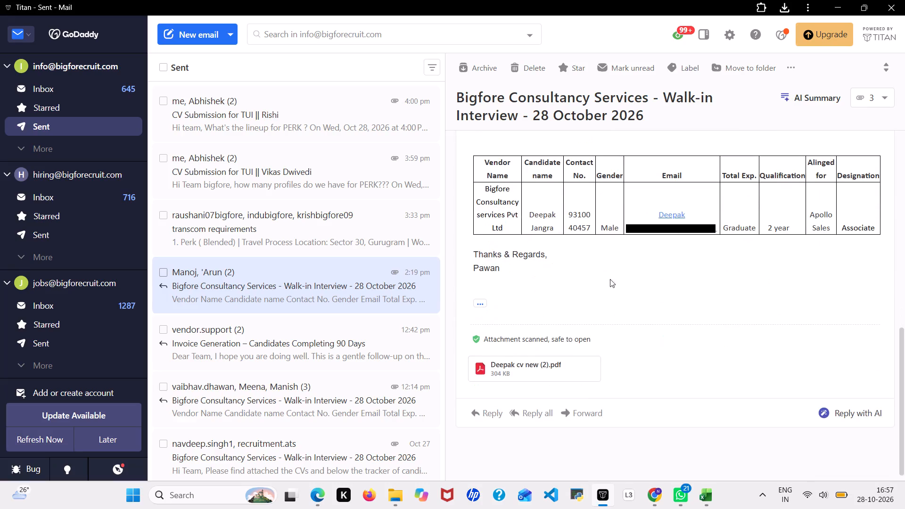
left_click(496, 407)
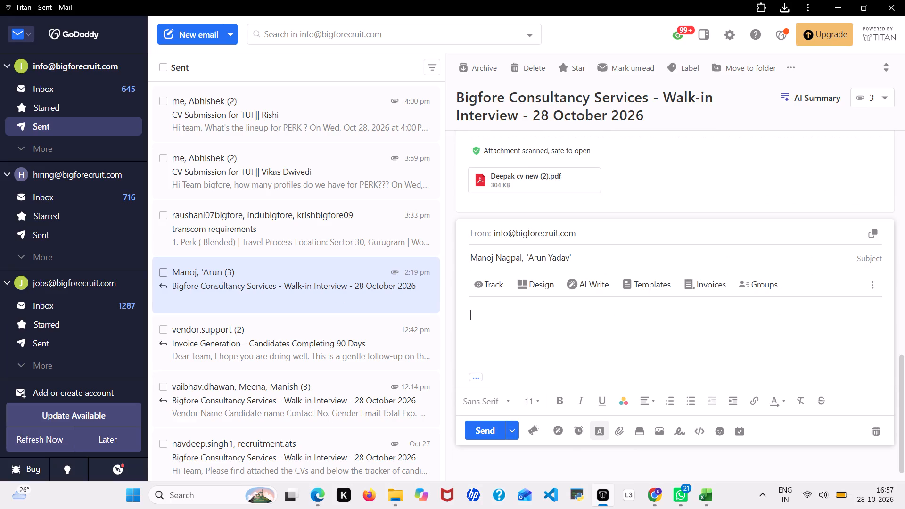
left_click(880, 430)
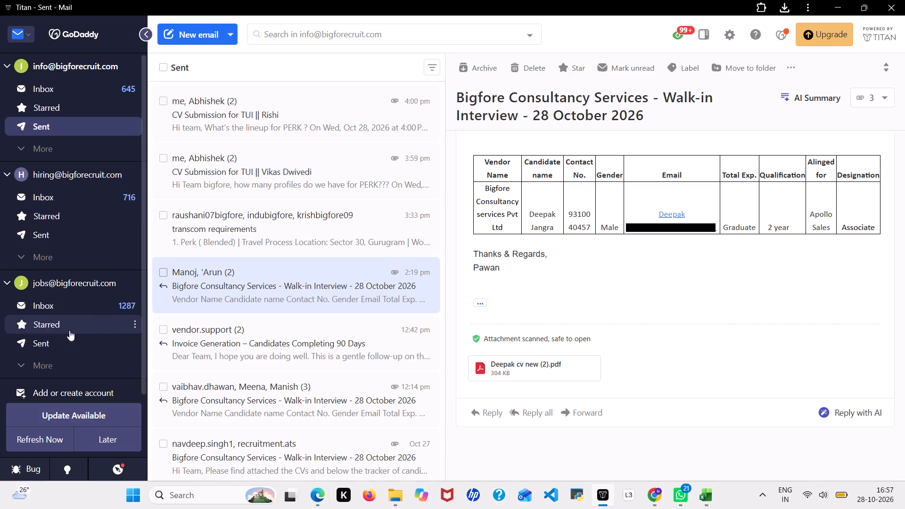
Open the jobs mailbox's Sent folder to view its sent CV submissions.
left_click(49, 345)
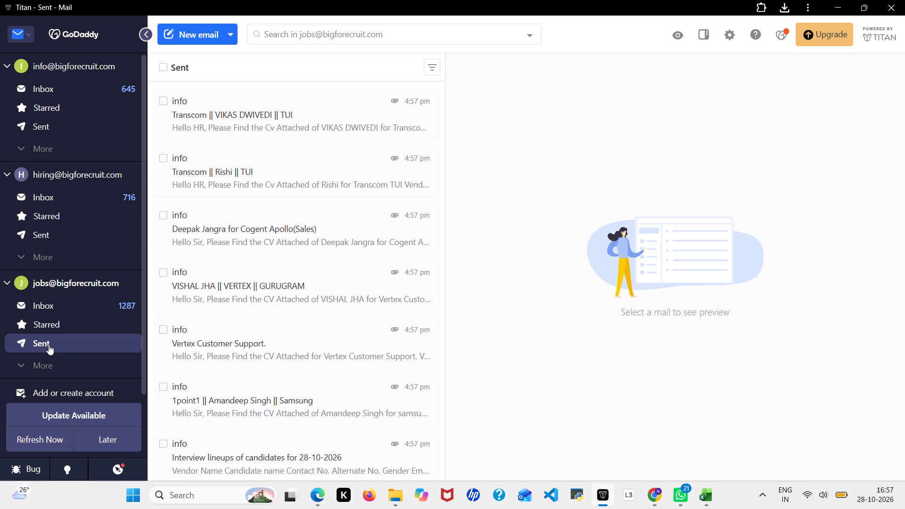
Switch to Chrome and try to replace the incomplete must-have keyword with Travel in the apnaHire candidate filters.
left_click(655, 488)
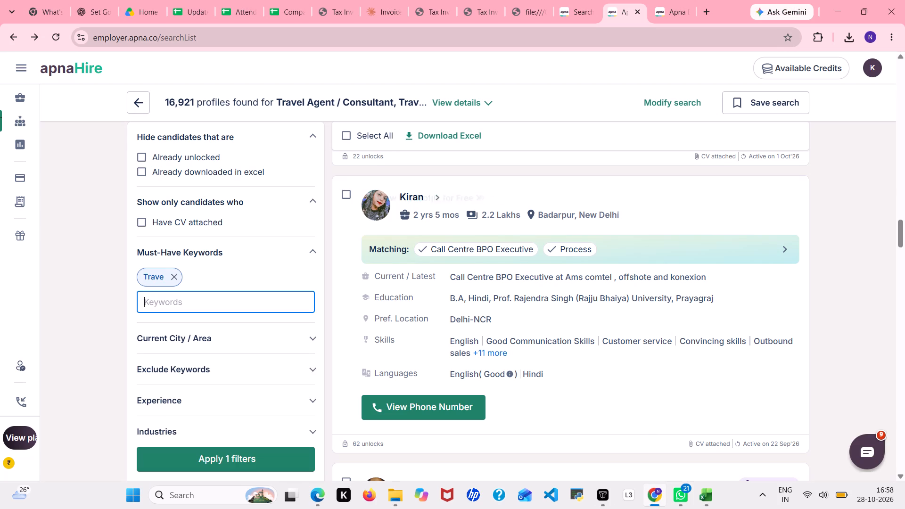
left_click(171, 277)
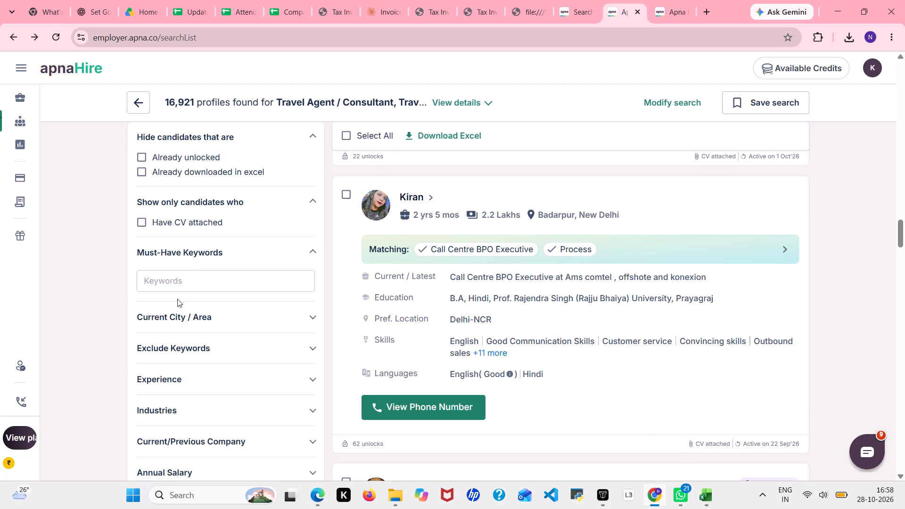
left_click(175, 281)
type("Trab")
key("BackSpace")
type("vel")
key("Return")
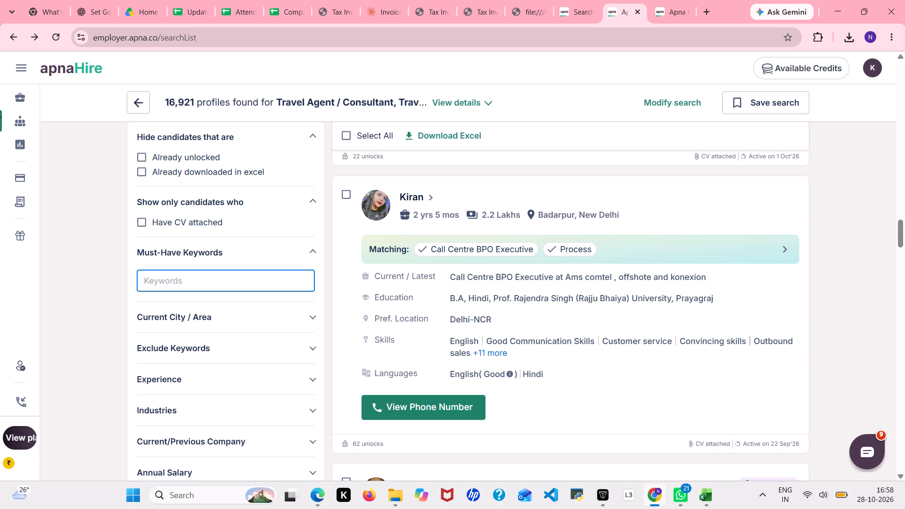
scroll(211, 213, "up", 5)
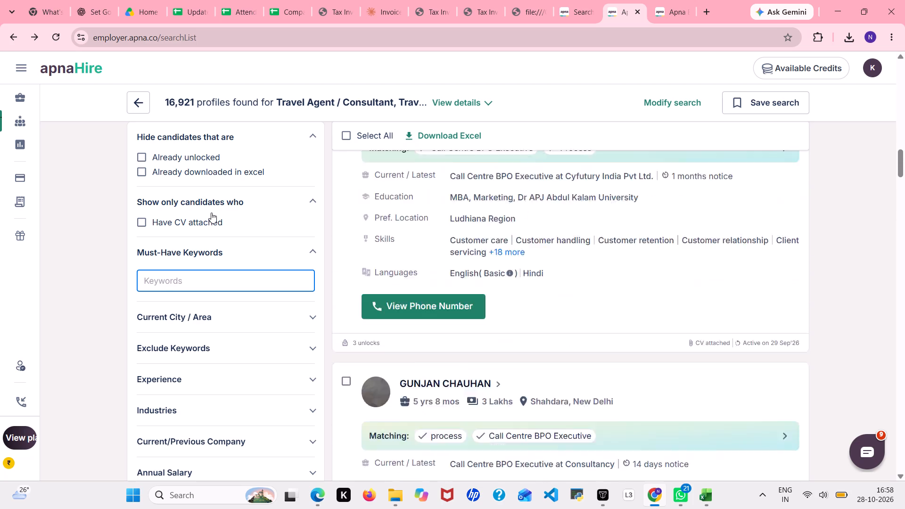
Enter Travel as a must-have keyword for filtering the candidate search results.
scroll(434, 276, "down", 8)
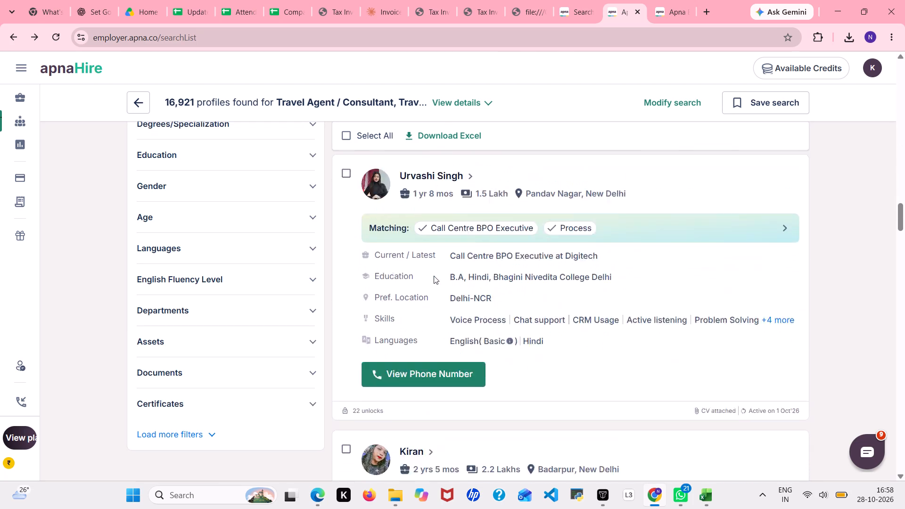
scroll(434, 276, "down", 1)
scroll(242, 279, "up", 6)
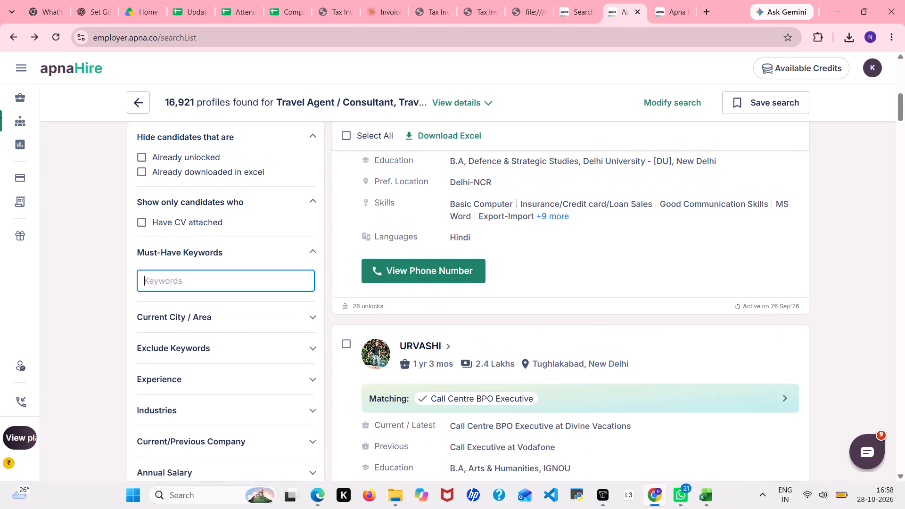
left_click(199, 282)
type("Travel")
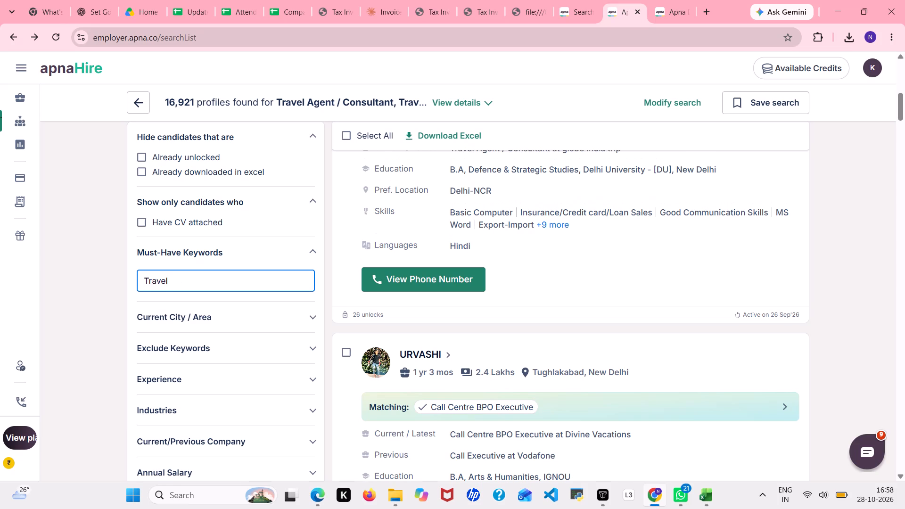
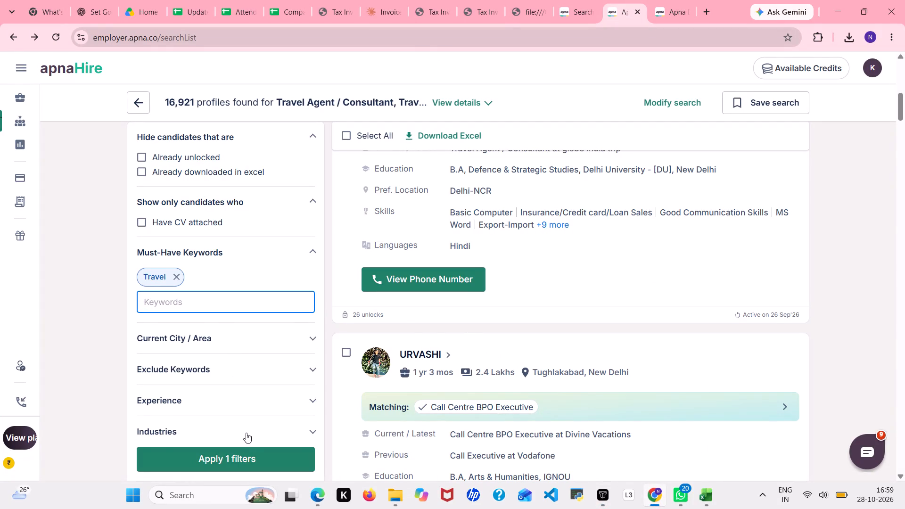
Apply the Travel must-have keyword filter to the candidate search results.
left_click(252, 458)
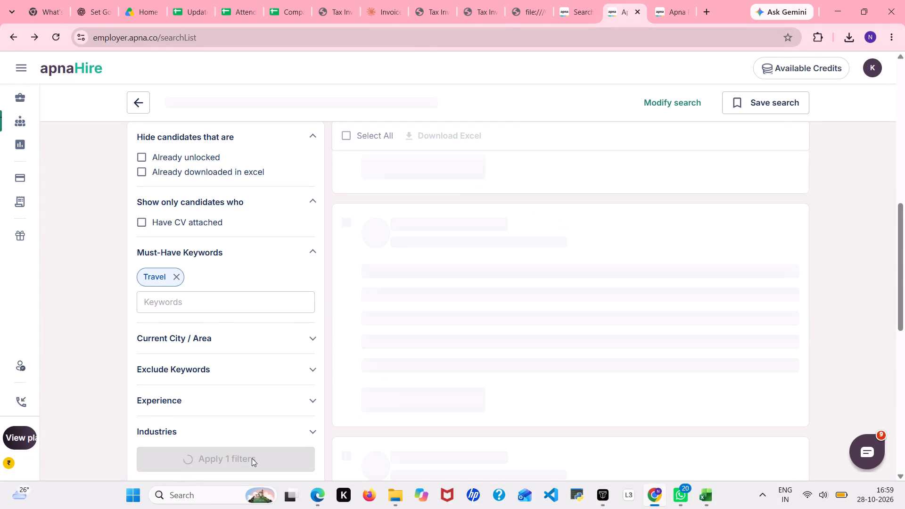
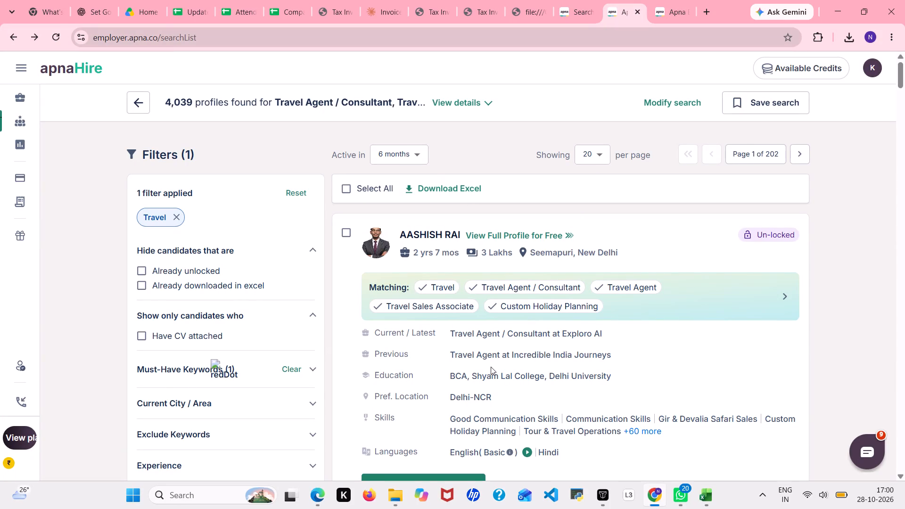
Review the Travel-filtered candidates and open the full profile of the Earth Travels consultant with International BPO skills.
scroll(491, 367, "down", 6)
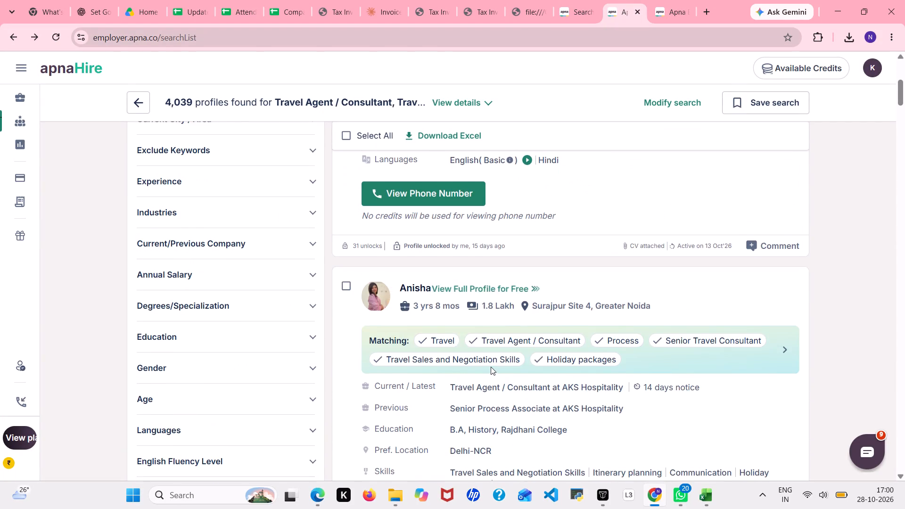
scroll(491, 367, "down", 2)
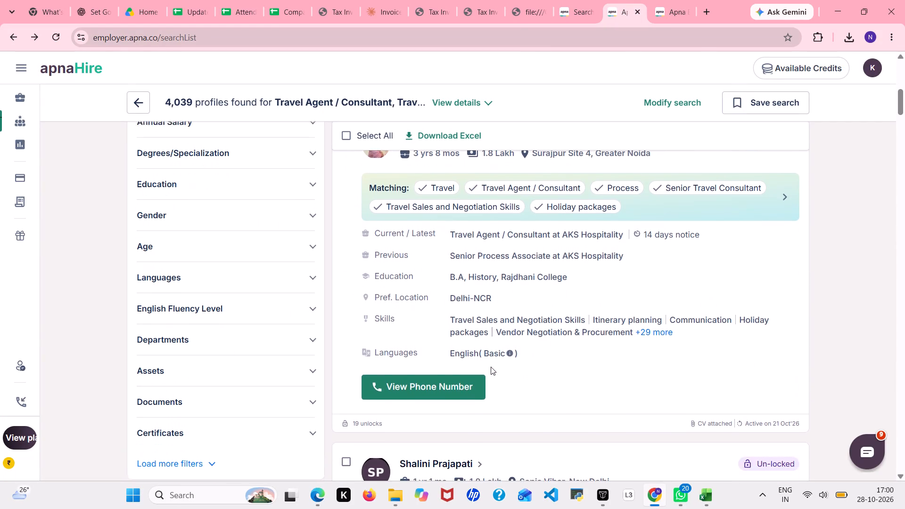
scroll(491, 367, "down", 3)
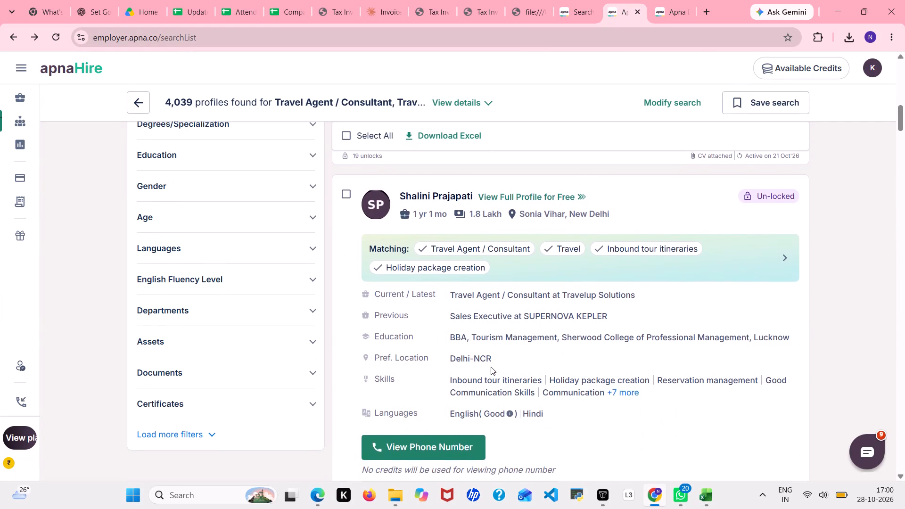
scroll(491, 367, "down", 5)
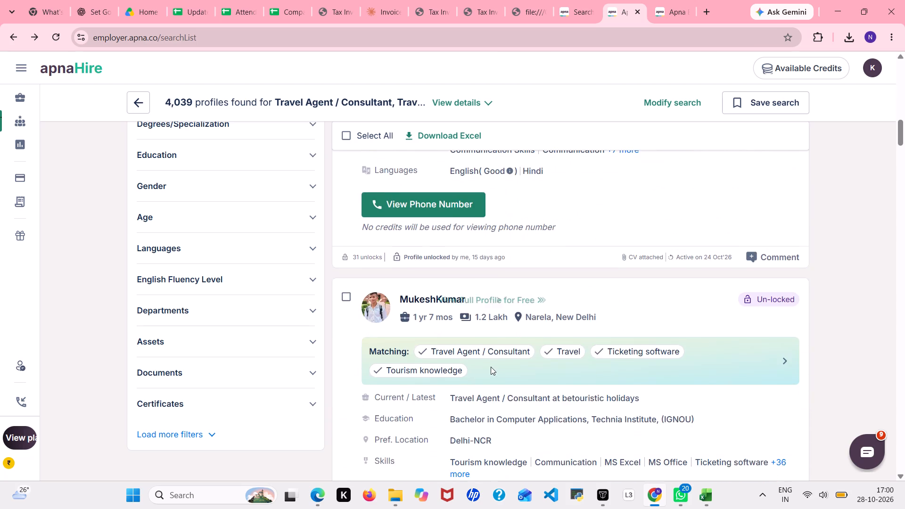
scroll(491, 367, "down", 5)
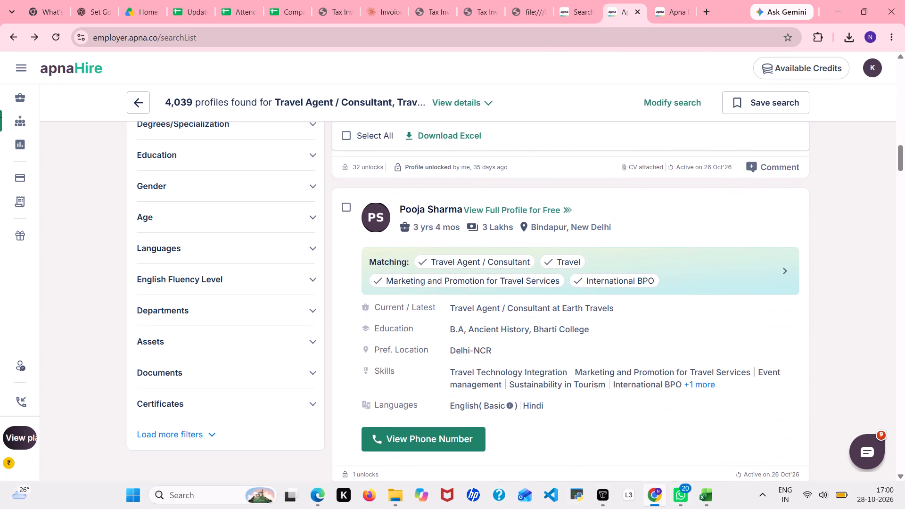
scroll(491, 367, "down", 1)
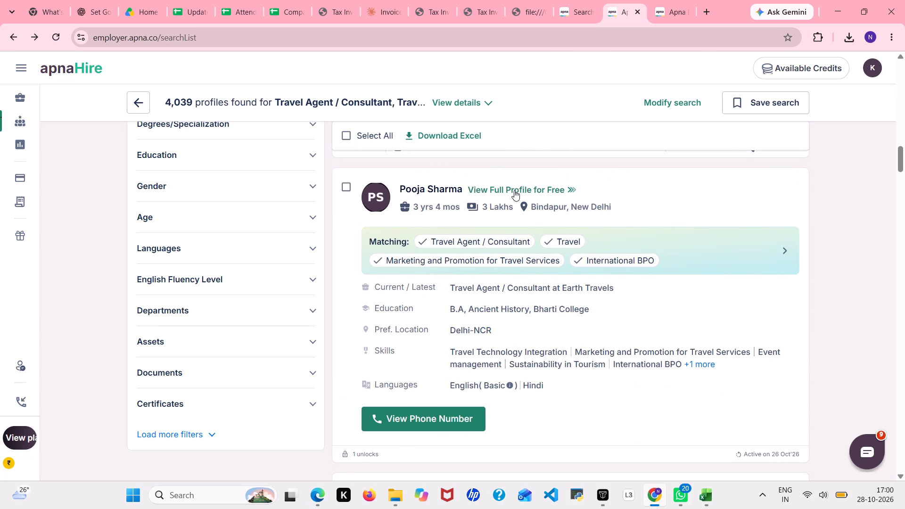
left_click(514, 187)
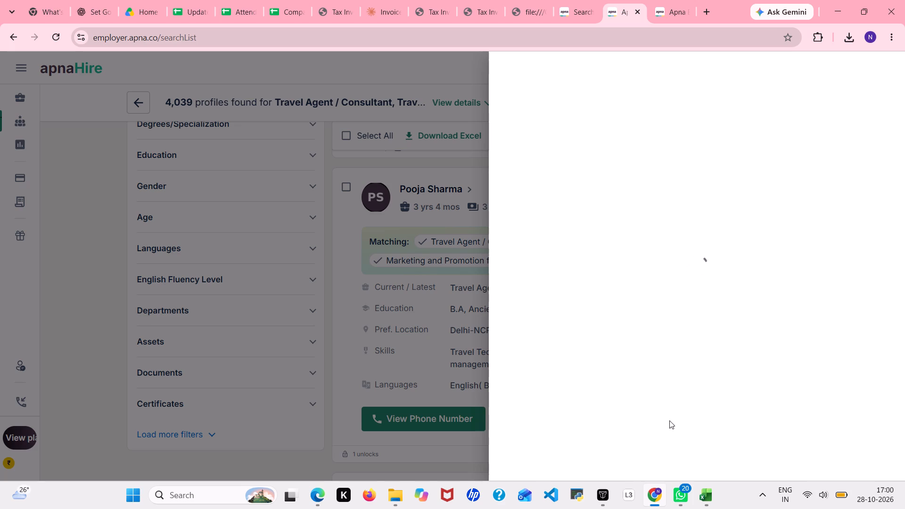
Switch to Titan mail and open the sent Vertex Customer Support email, checking the 1point1 Samsung submission first.
left_click(601, 498)
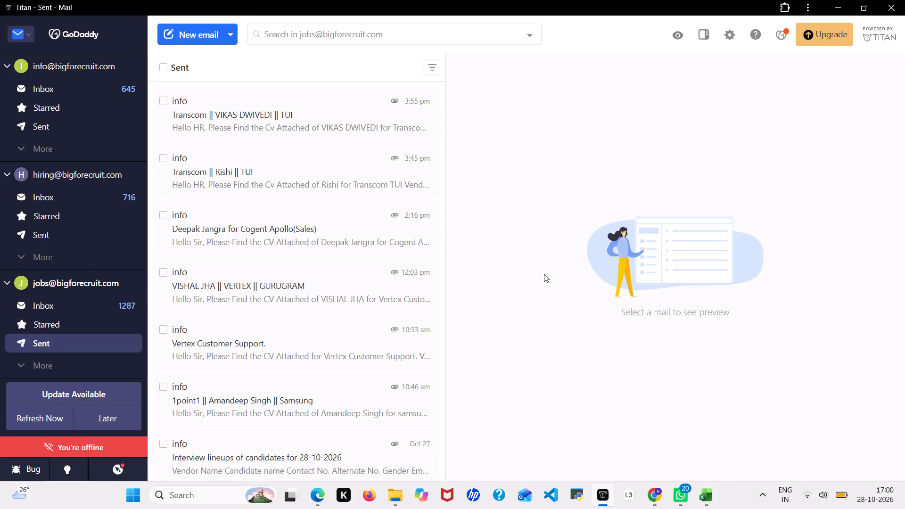
left_click(260, 386)
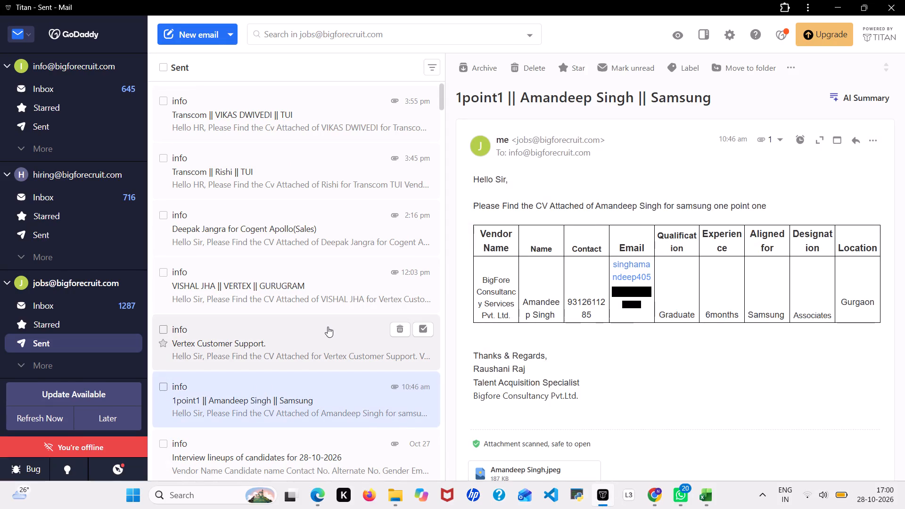
left_click(328, 327)
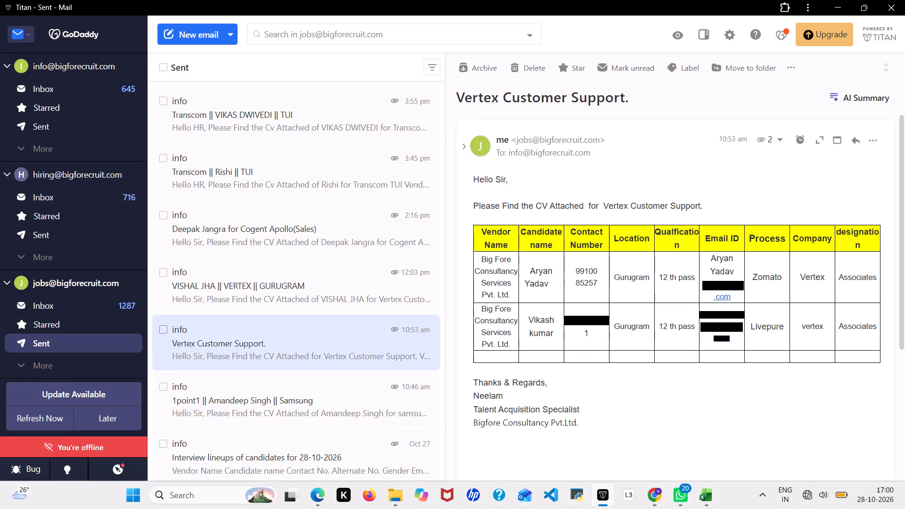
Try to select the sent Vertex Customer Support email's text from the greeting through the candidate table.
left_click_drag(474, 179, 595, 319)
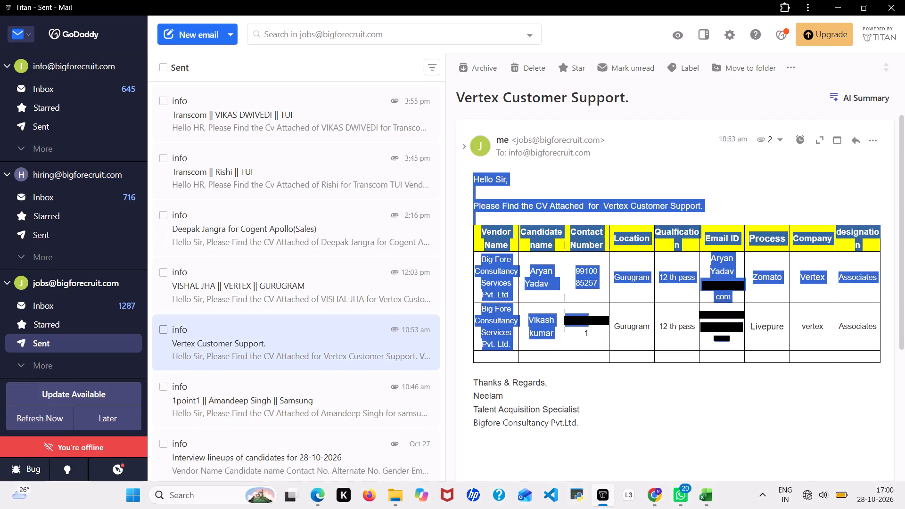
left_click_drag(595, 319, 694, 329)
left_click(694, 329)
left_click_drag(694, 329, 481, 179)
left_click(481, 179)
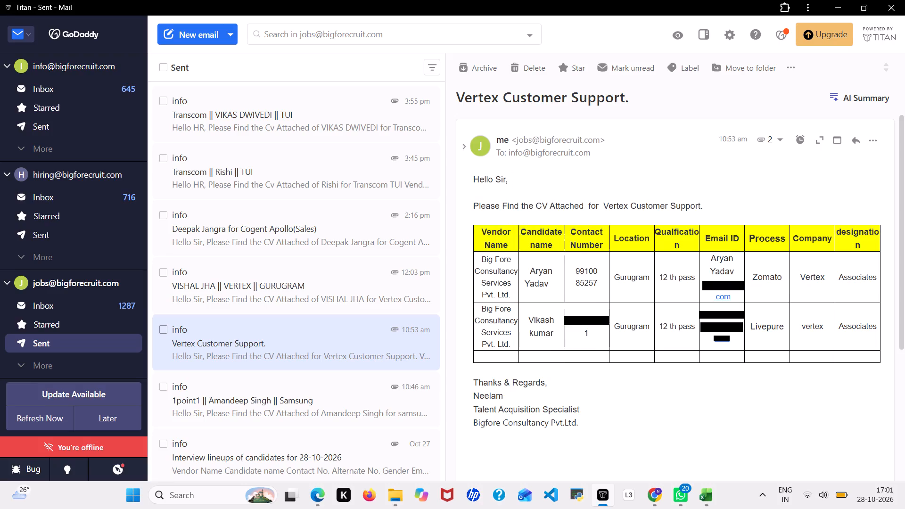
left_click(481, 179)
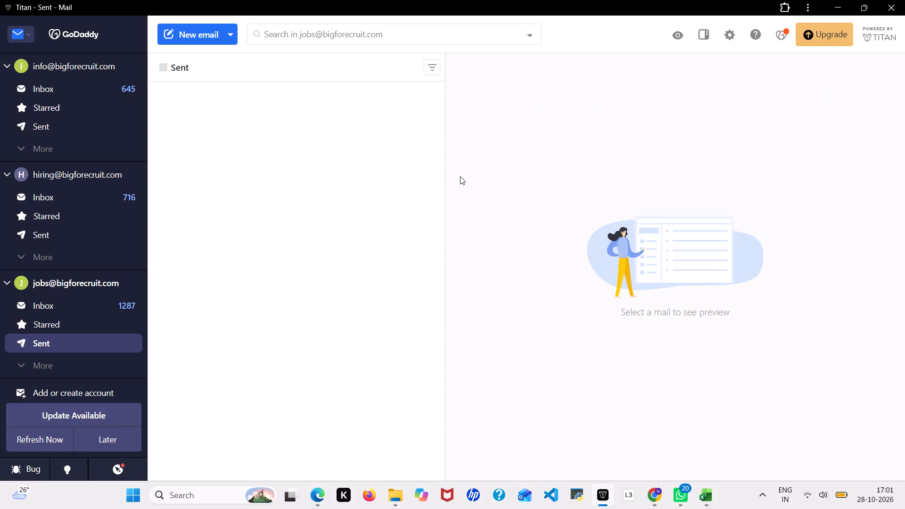
Reopen the sent Vertex Customer Support email and try to select its body from "Hello Sir," through the candidate table to "Thanks & Regards,".
left_click(267, 353)
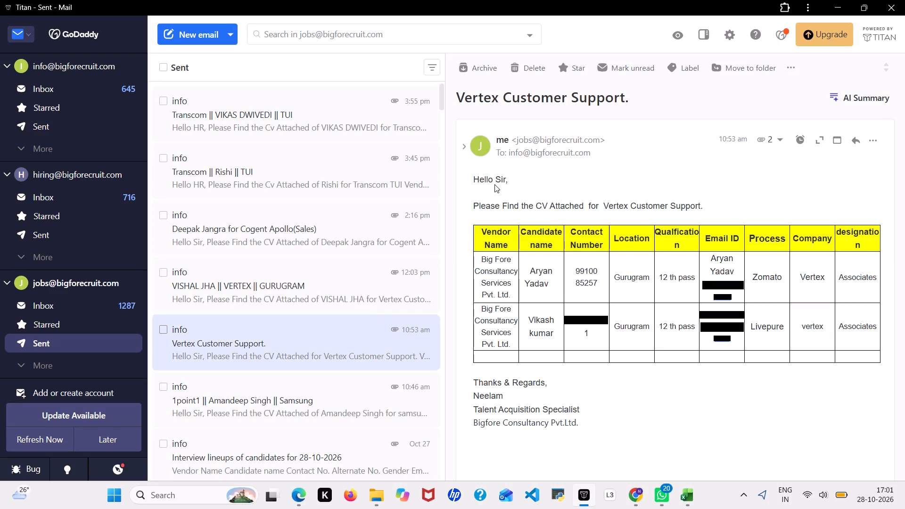
left_click_drag(473, 181, 609, 308)
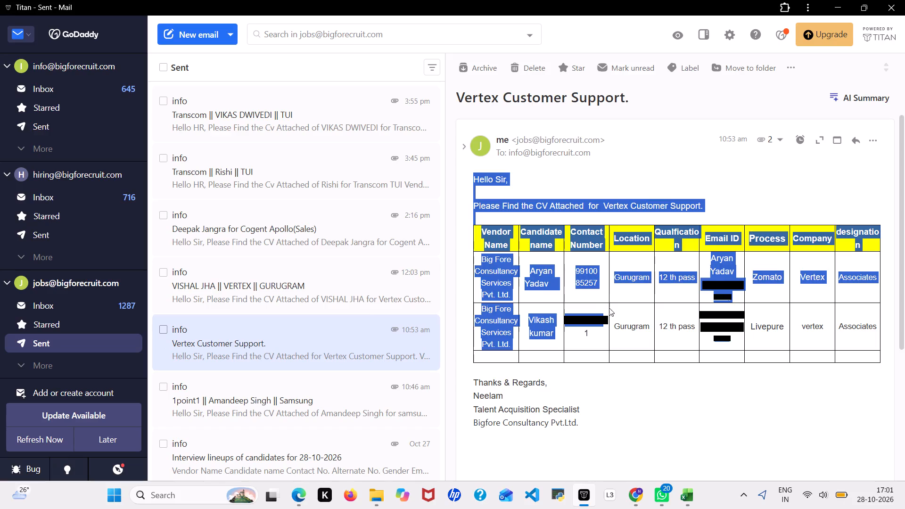
left_click_drag(609, 308, 698, 324)
left_click(698, 324)
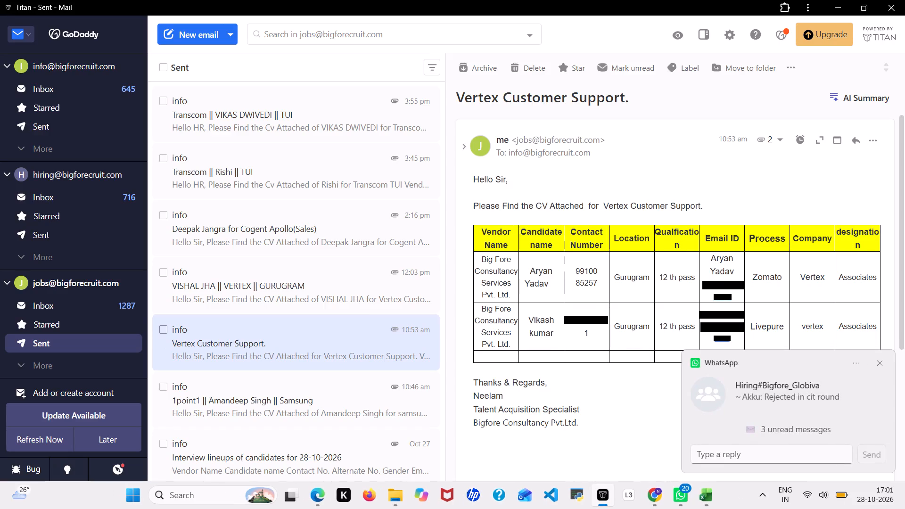
left_click_drag(547, 381, 473, 164)
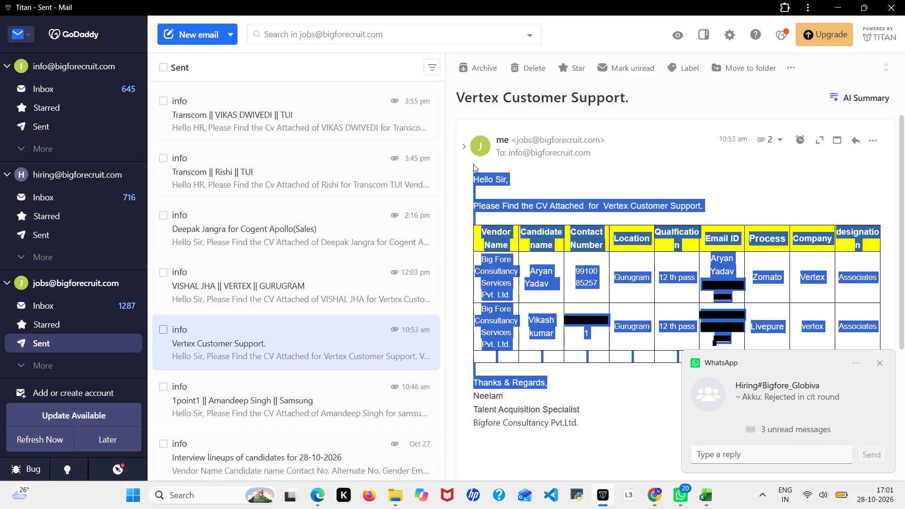
left_click_drag(473, 164, 475, 180)
left_click(475, 180)
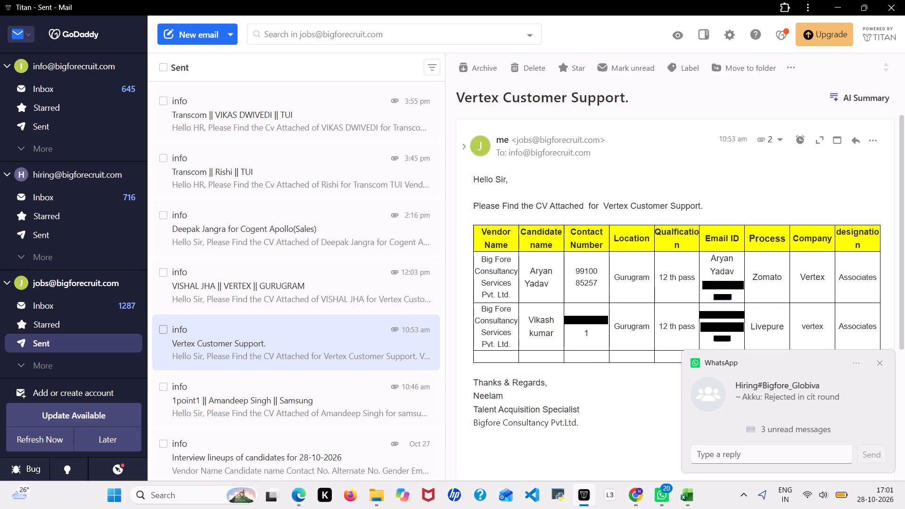
left_click_drag(475, 180, 526, 244)
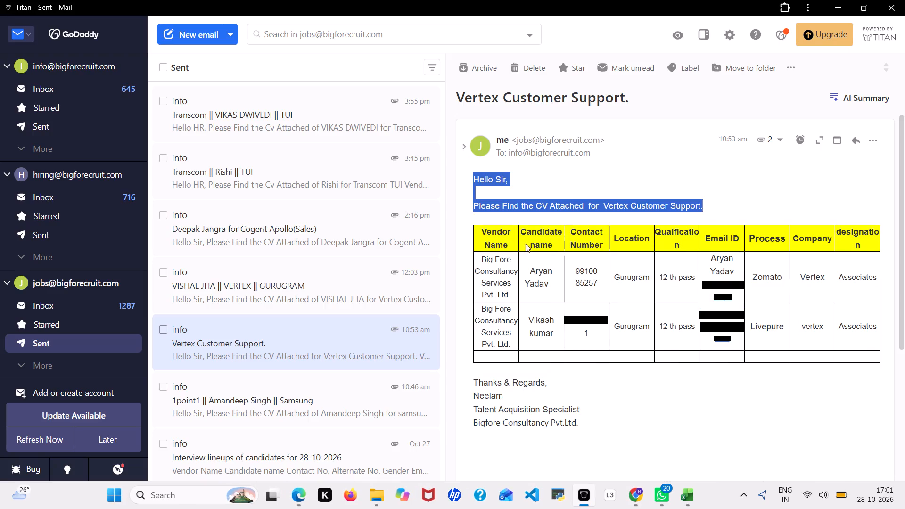
left_click_drag(526, 244, 603, 364)
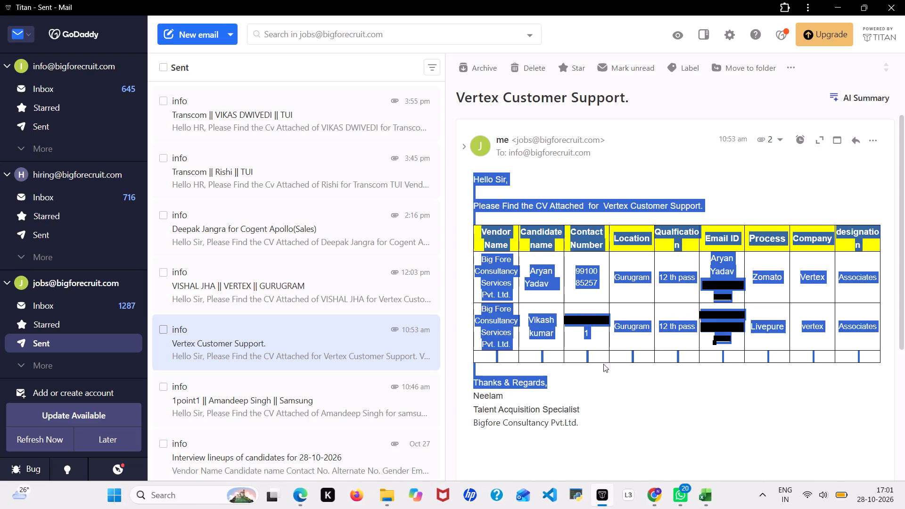
left_click_drag(603, 364, 580, 380)
left_click(580, 380)
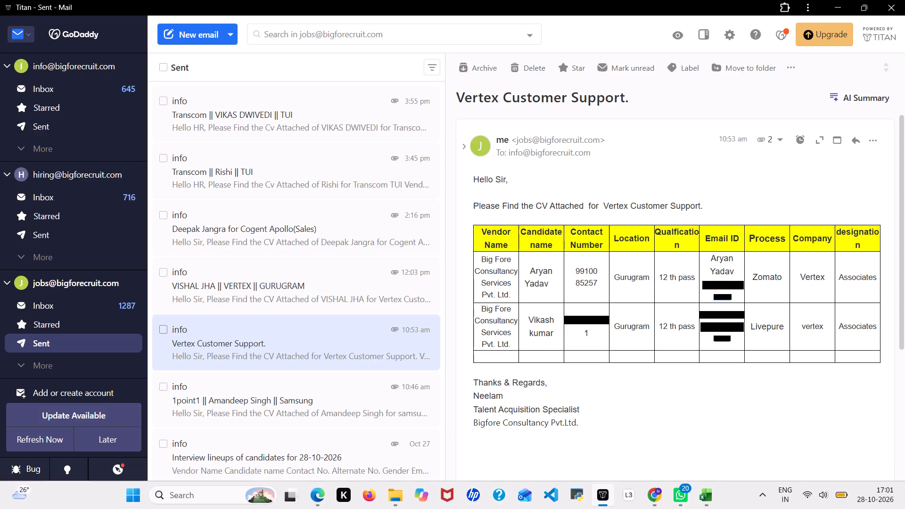
Select the message body of the Vertex Customer Support email from the "Hello Sir," greeting through the candidate table.
left_click_drag(544, 385, 486, 218)
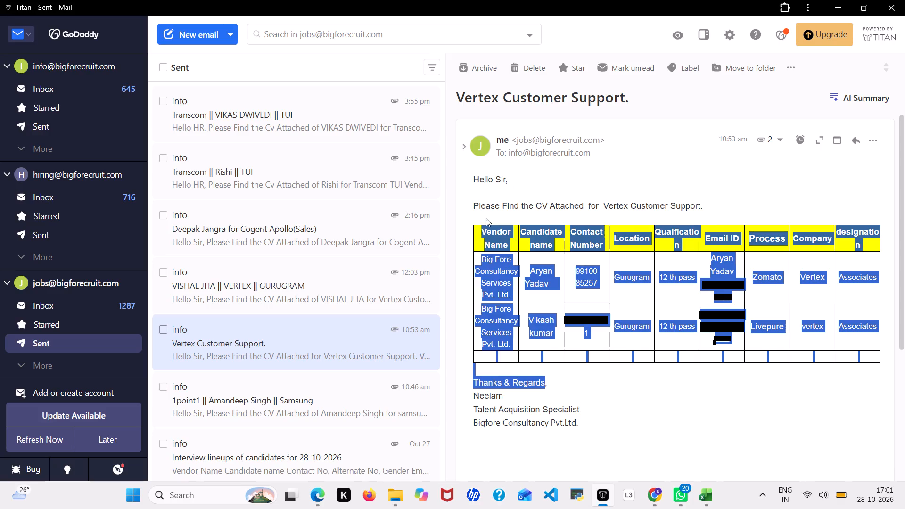
left_click_drag(486, 218, 470, 178)
left_click(470, 178)
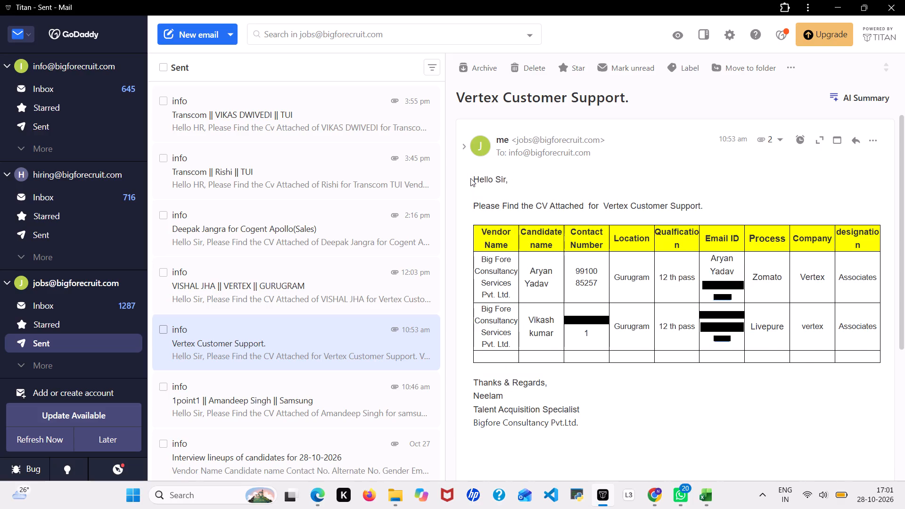
left_click_drag(474, 178, 568, 320)
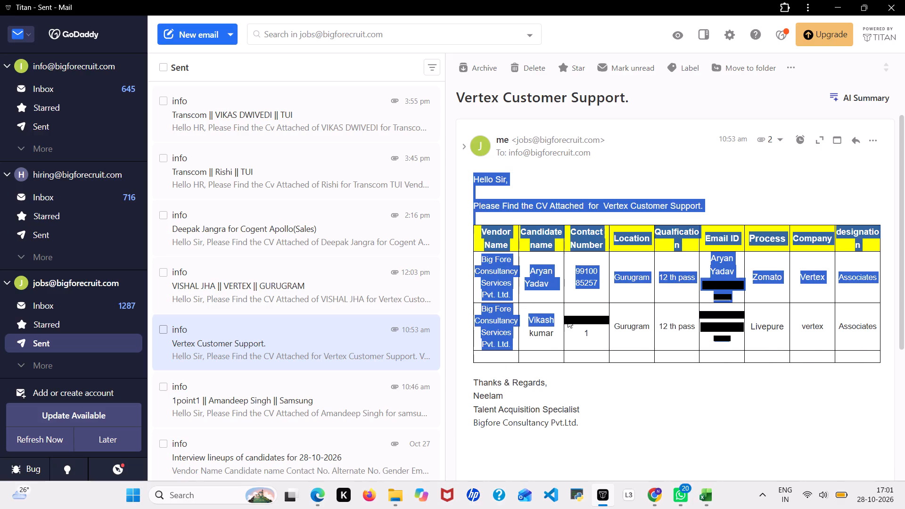
left_click_drag(568, 320, 568, 324)
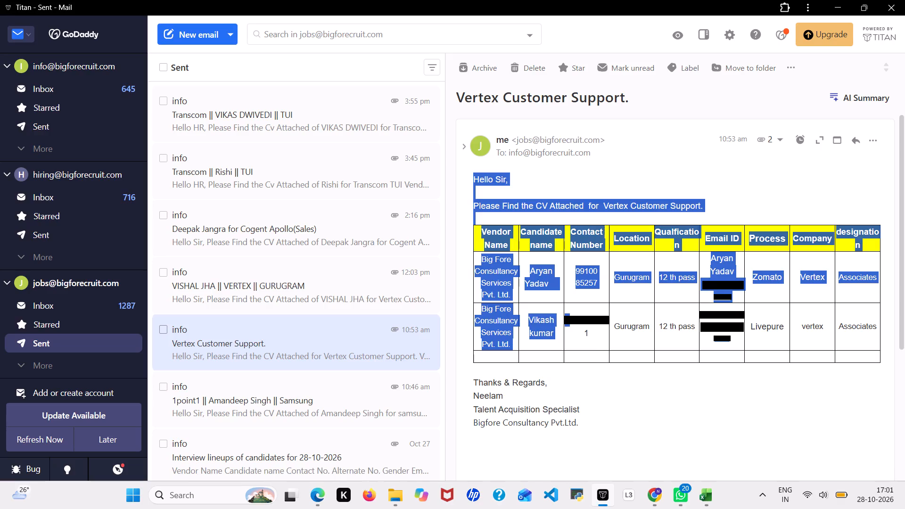
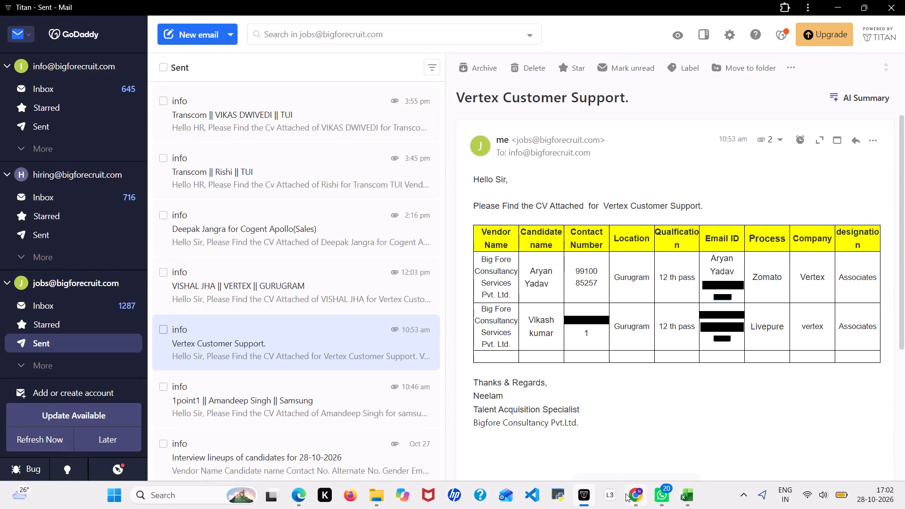
Switch to apnaHire in Chrome, reload the Earth Travels consultant's full profile, and unlock the candidate's phone number.
left_click(624, 450)
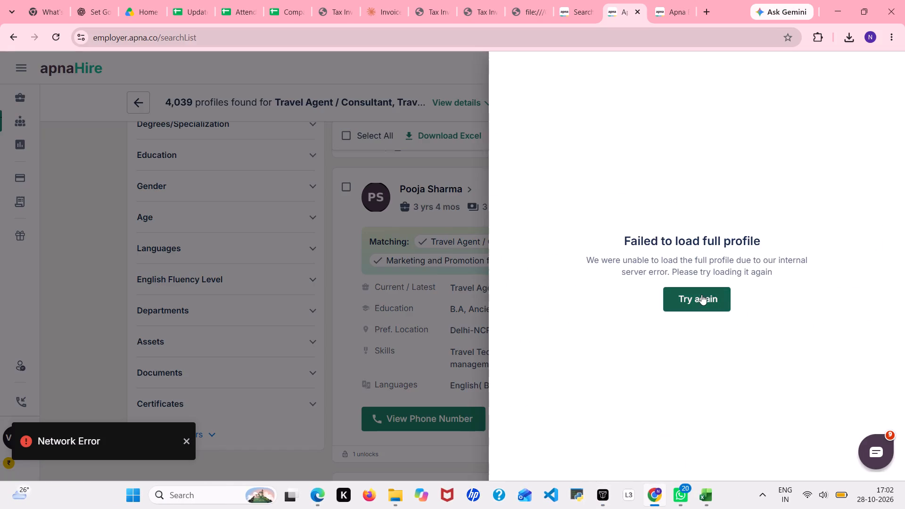
left_click(701, 295)
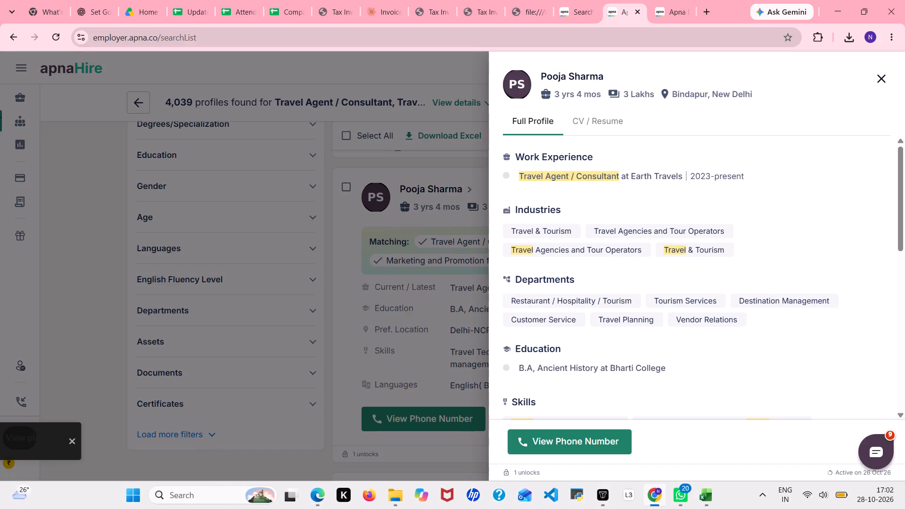
scroll(702, 234, "down", 1)
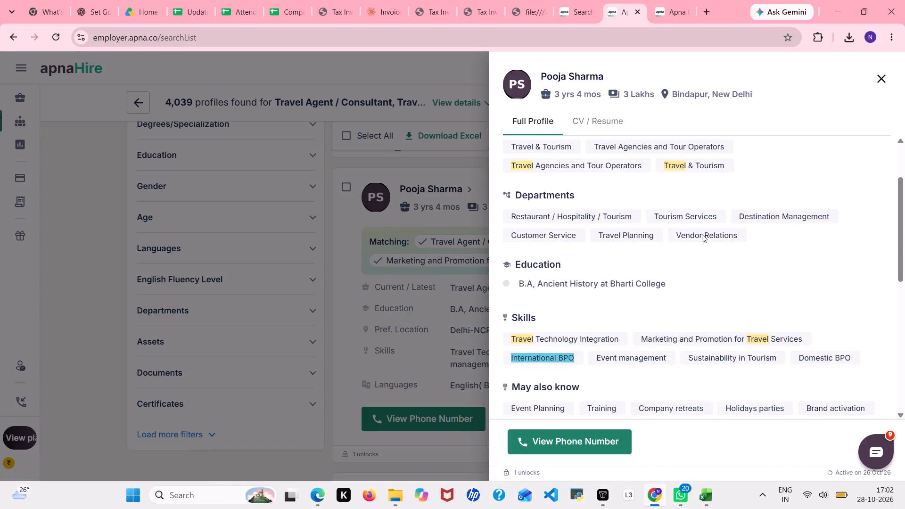
scroll(702, 234, "down", 6)
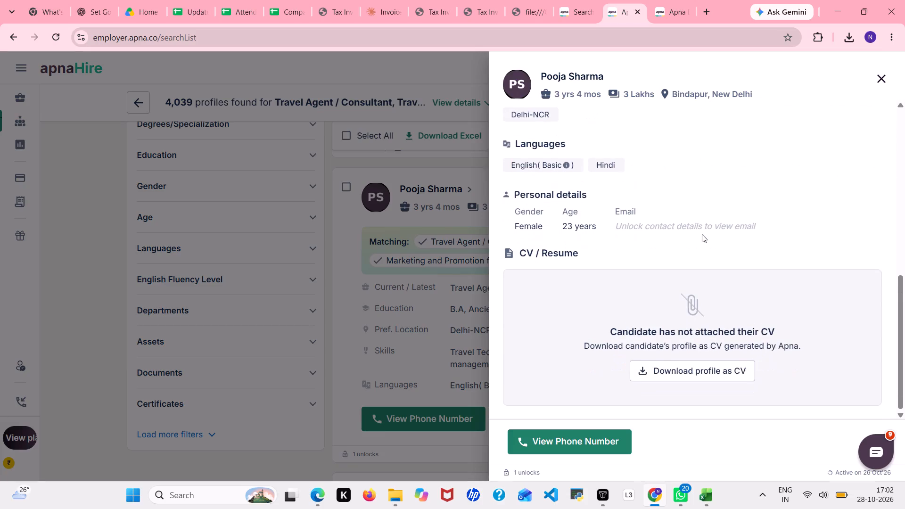
left_click(574, 444)
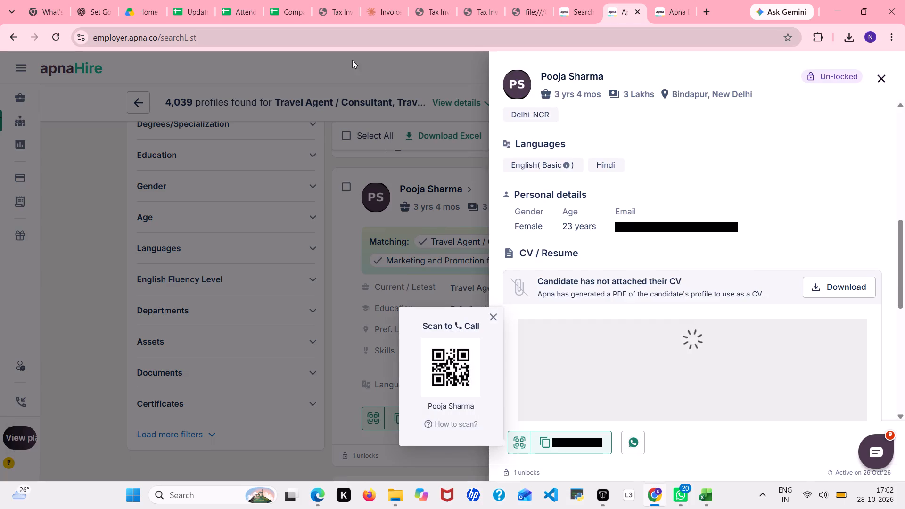
Check the salary, qualification and location requirements of the Transcom processes in the Updated Requirements sheet.
left_click(190, 0)
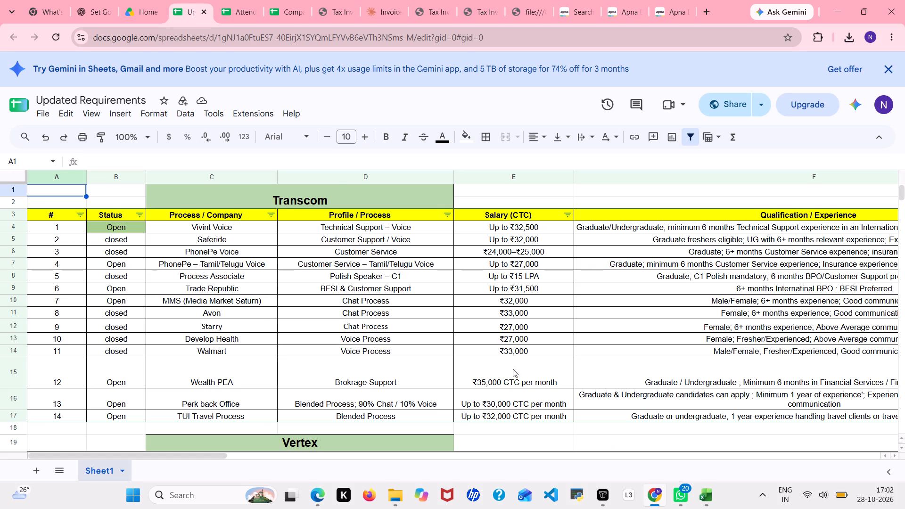
scroll(545, 357, "left", 5)
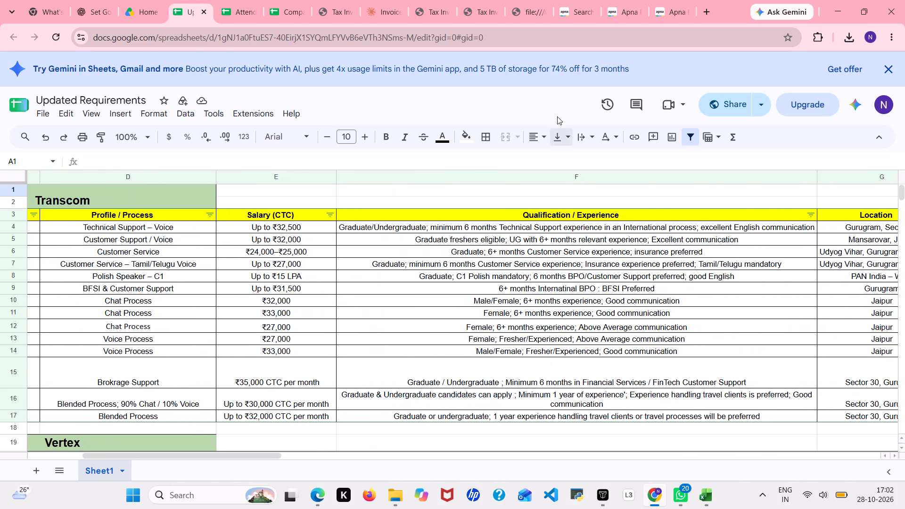
Close the apnaHire Customer Care Executive job page.
left_click(671, 0)
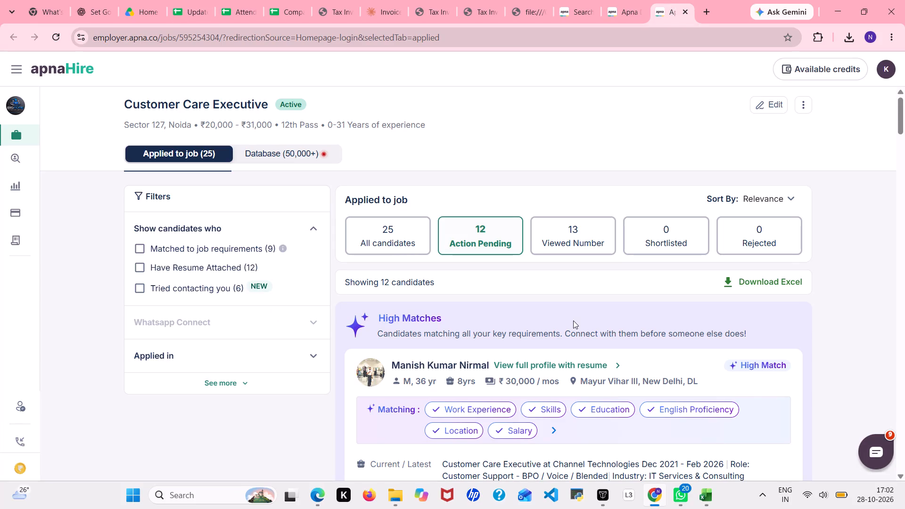
left_click(686, 10)
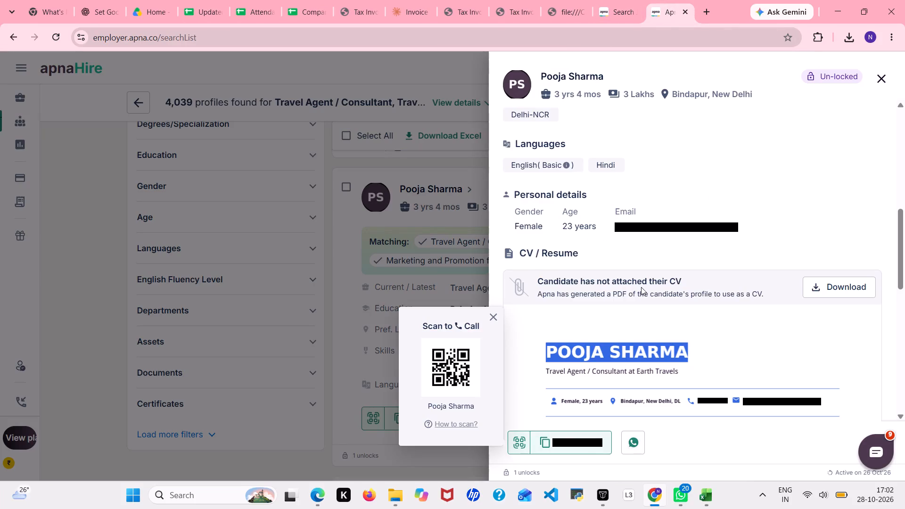
Examine the Apna-generated CV in the unlocked Earth Travels consultant's profile, including experience, education, skills and languages.
scroll(641, 287, "down", 3)
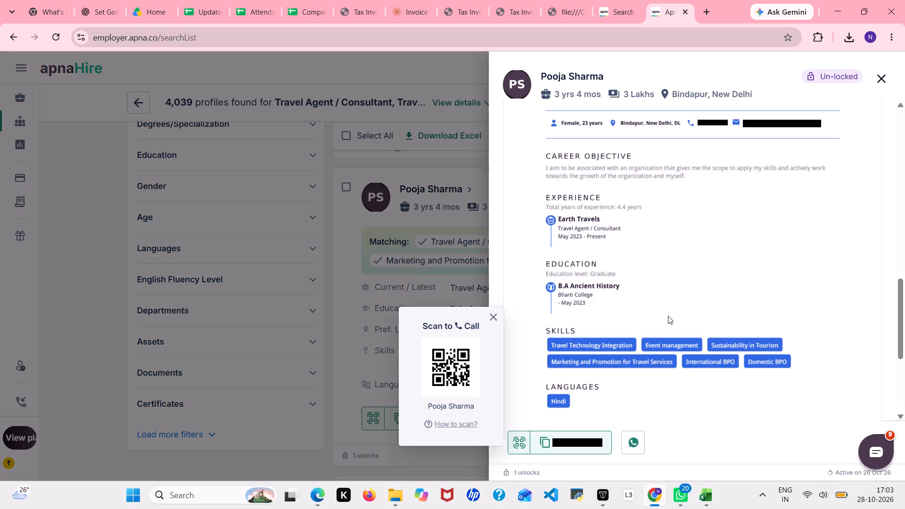
scroll(672, 337, "down", 2)
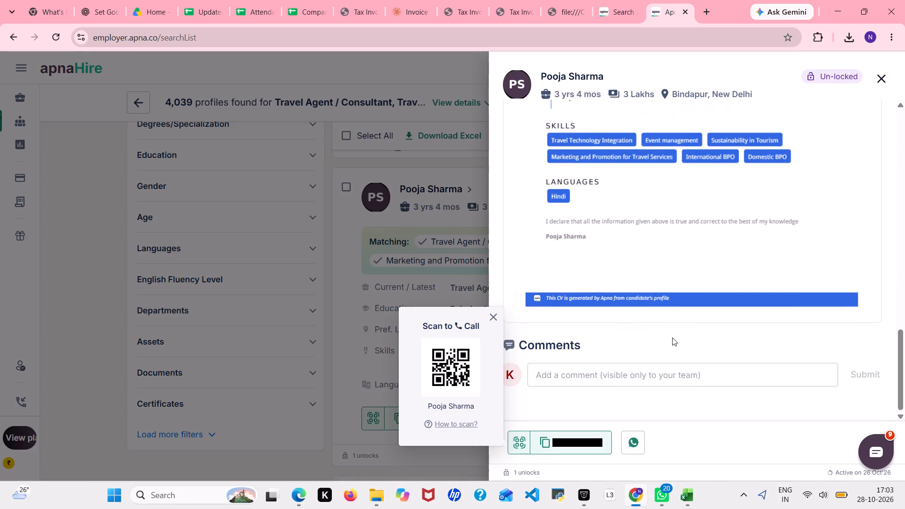
scroll(672, 337, "down", 1)
scroll(672, 337, "up", 5)
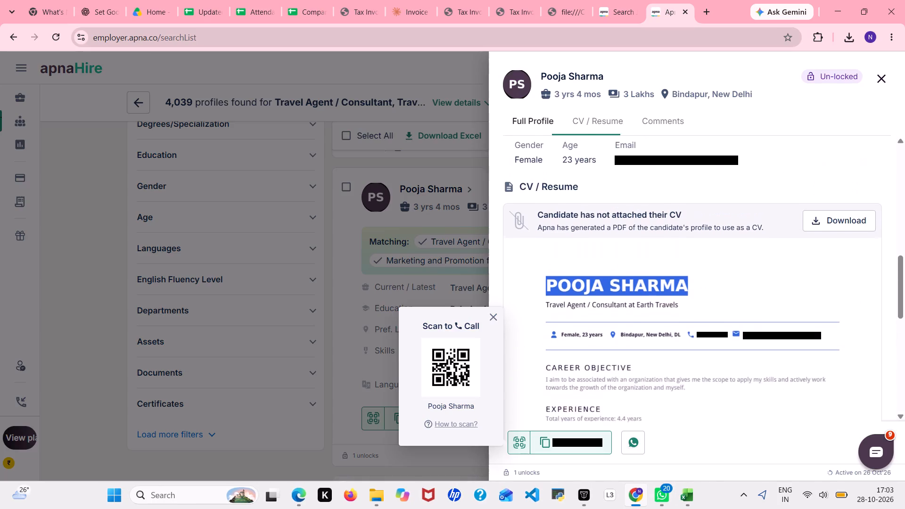
scroll(672, 337, "up", 1)
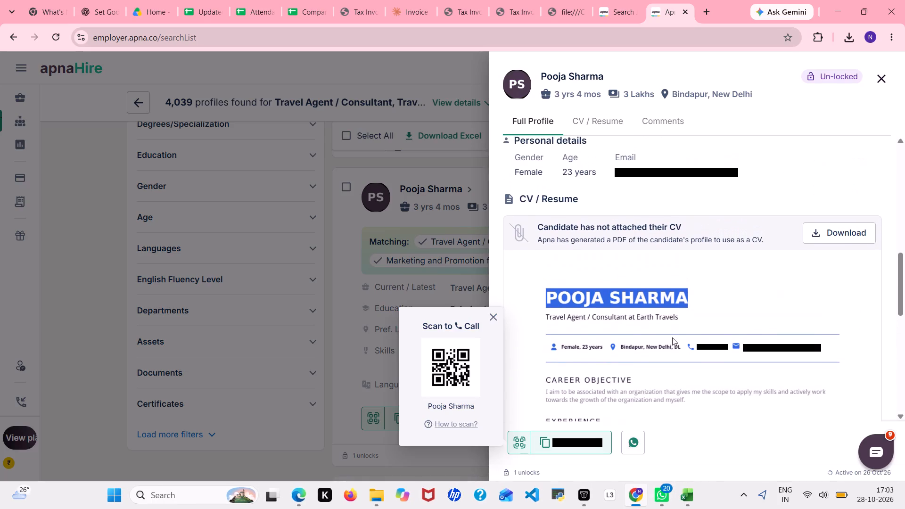
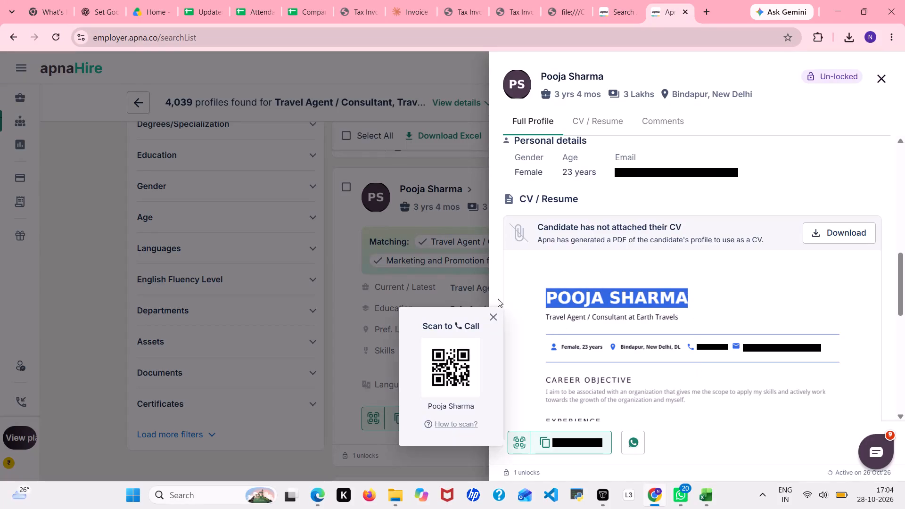
Dismiss the scan-to-call code and review the job title and experience in the Earth Travels consultant's Apna-generated CV.
left_click(491, 318)
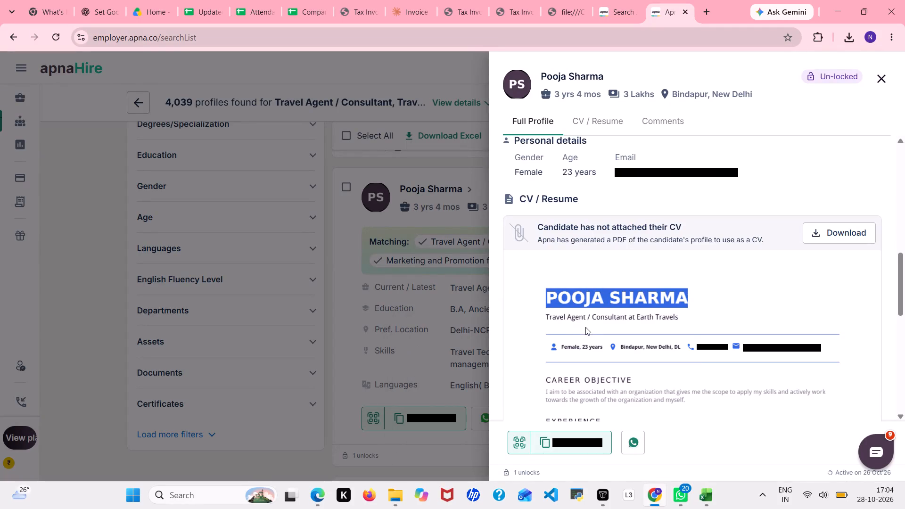
scroll(585, 326, "down", 1)
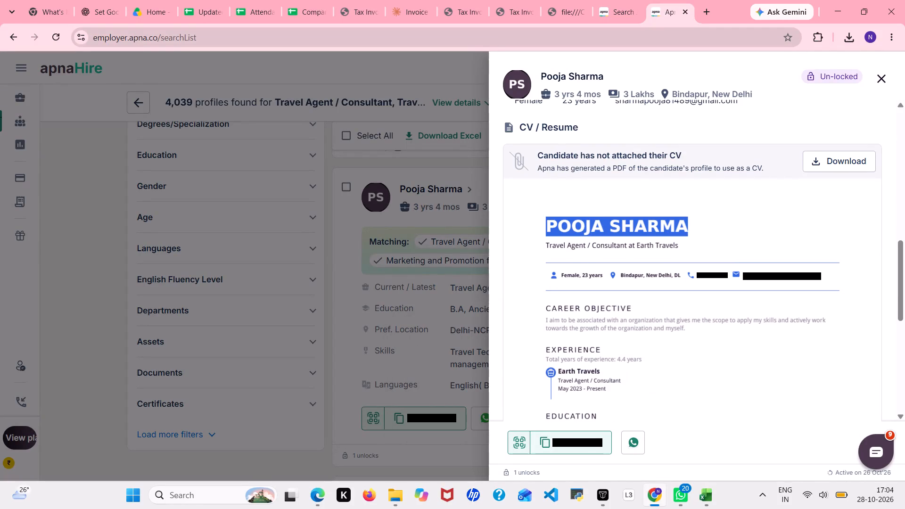
left_click_drag(547, 246, 677, 239)
left_click(677, 239)
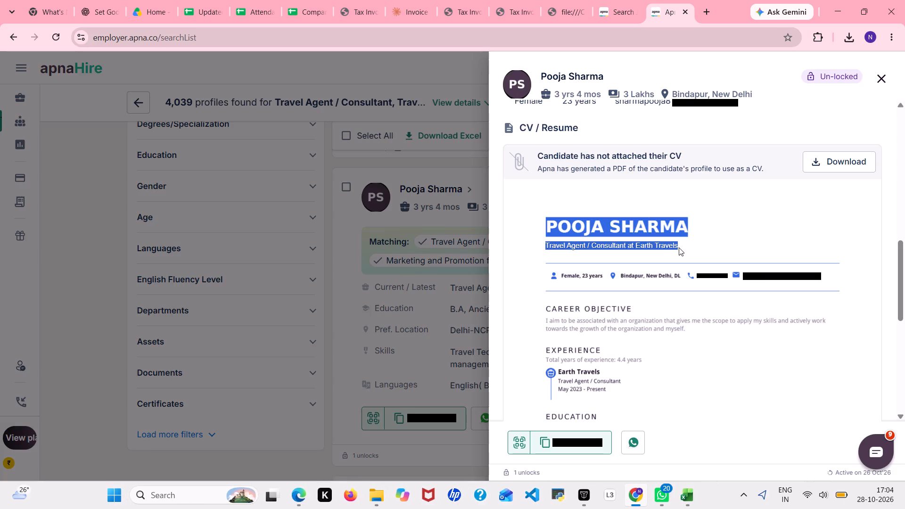
left_click(643, 226)
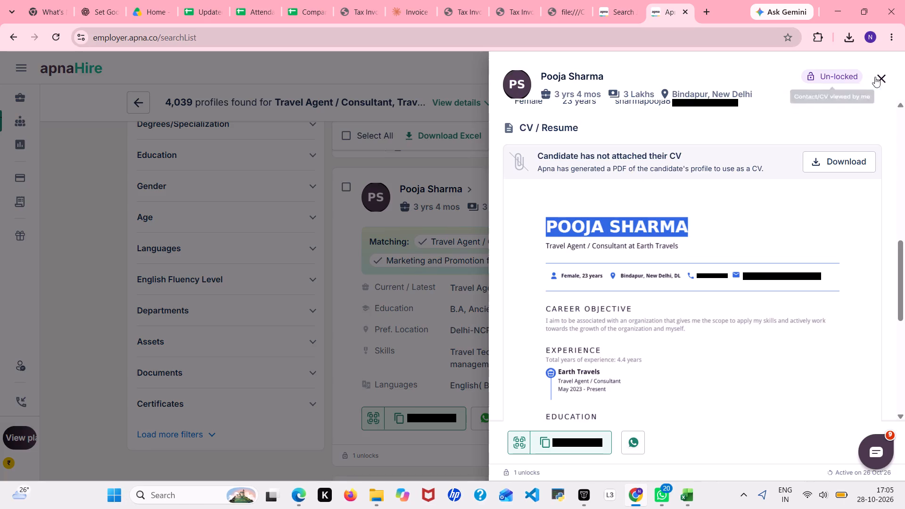
Close the Earth Travels consultant's profile and examine the following travel candidates' experience, salary, location and skills in the search results.
left_click(883, 74)
scroll(486, 221, "down", 1)
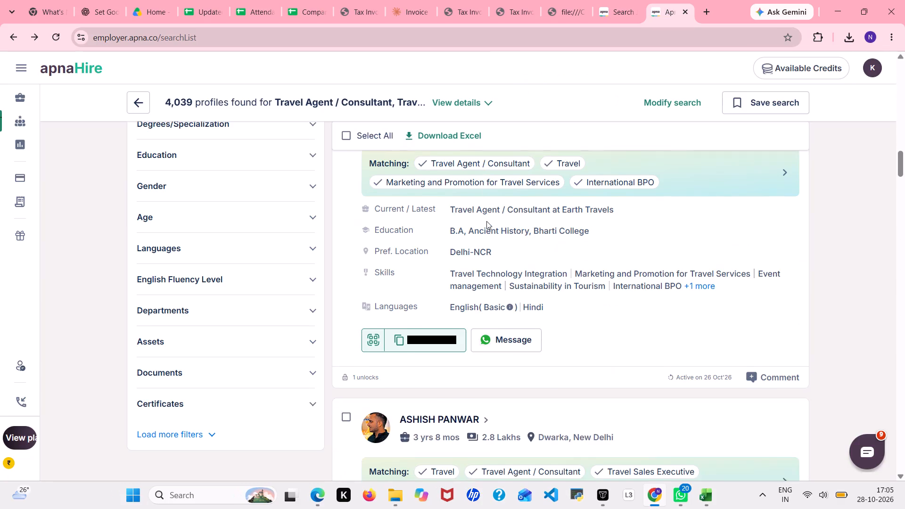
scroll(486, 221, "down", 4)
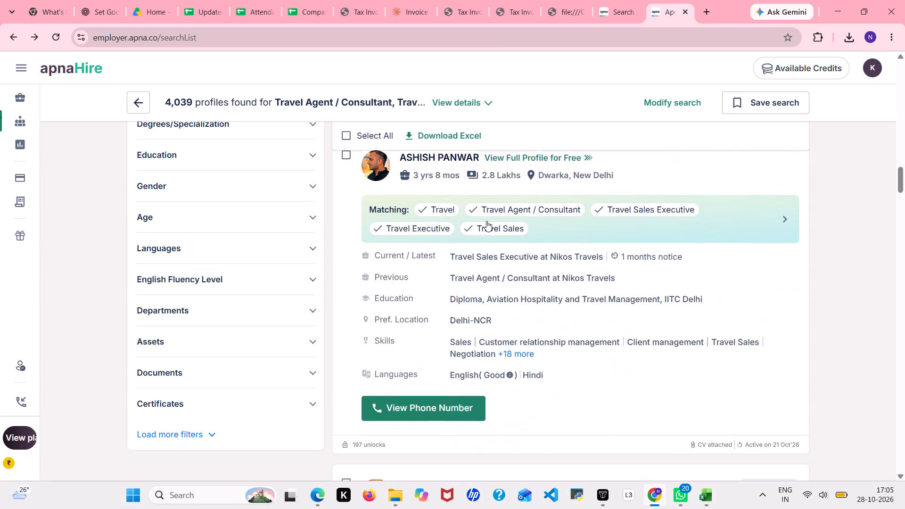
scroll(486, 221, "down", 3)
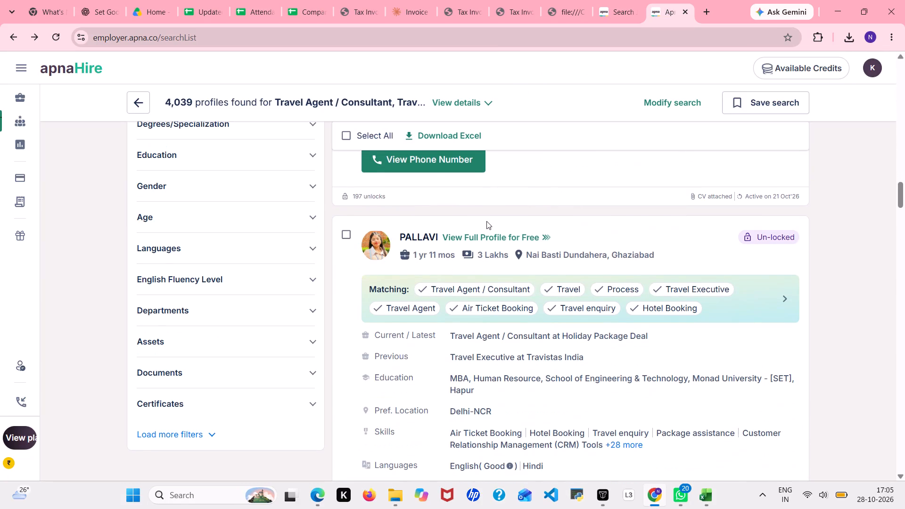
scroll(486, 221, "down", 1)
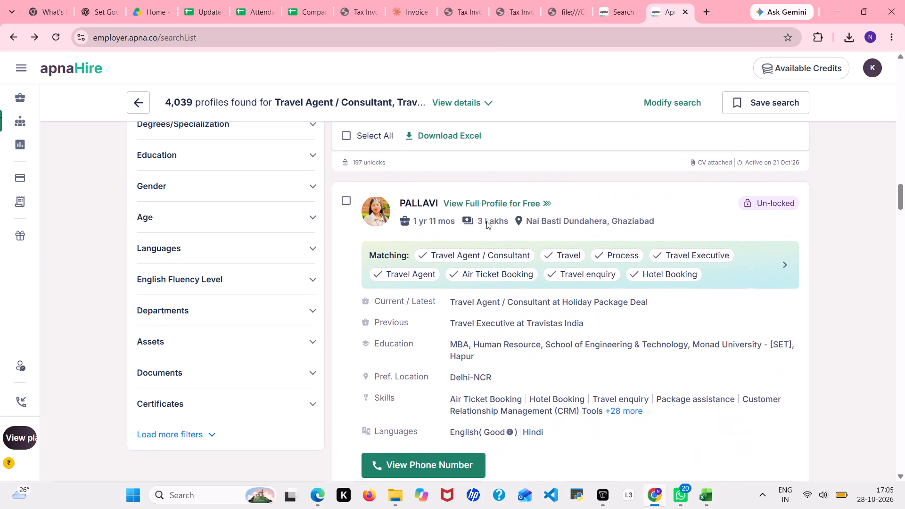
scroll(486, 221, "down", 3)
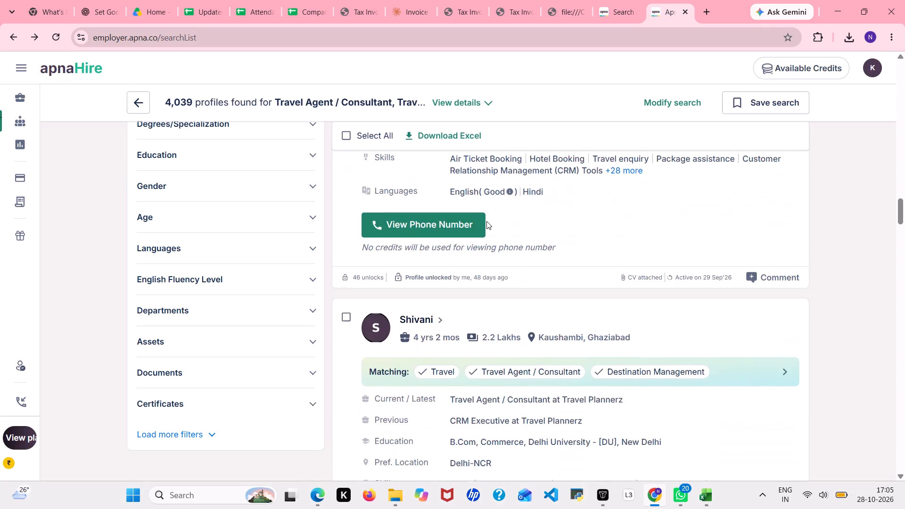
scroll(486, 221, "down", 3)
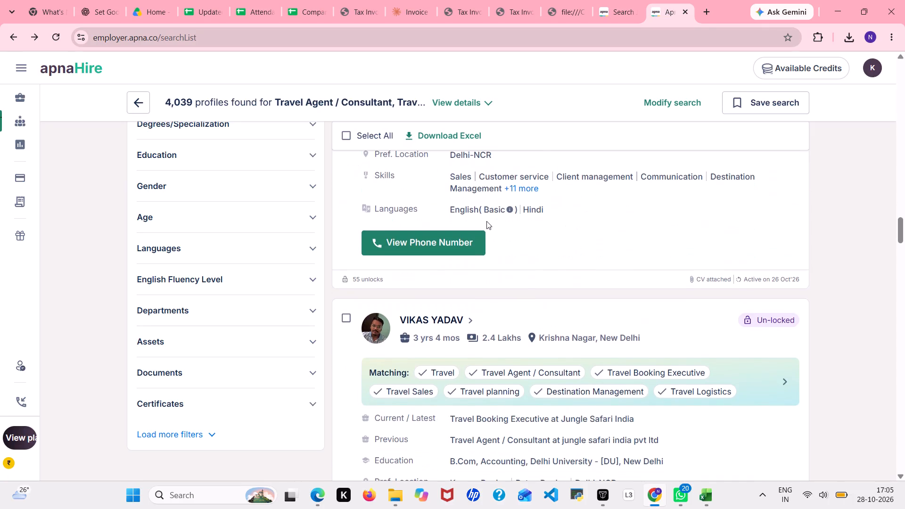
scroll(486, 221, "down", 3)
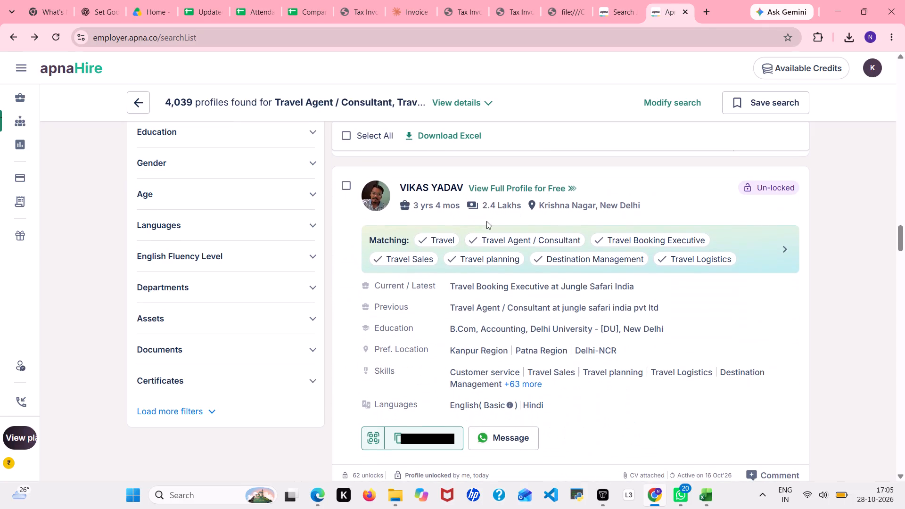
Switch to Titan mail and review the sent TUI CV submission emails in the jobs and info mailboxes, including the client's replies.
left_click(607, 501)
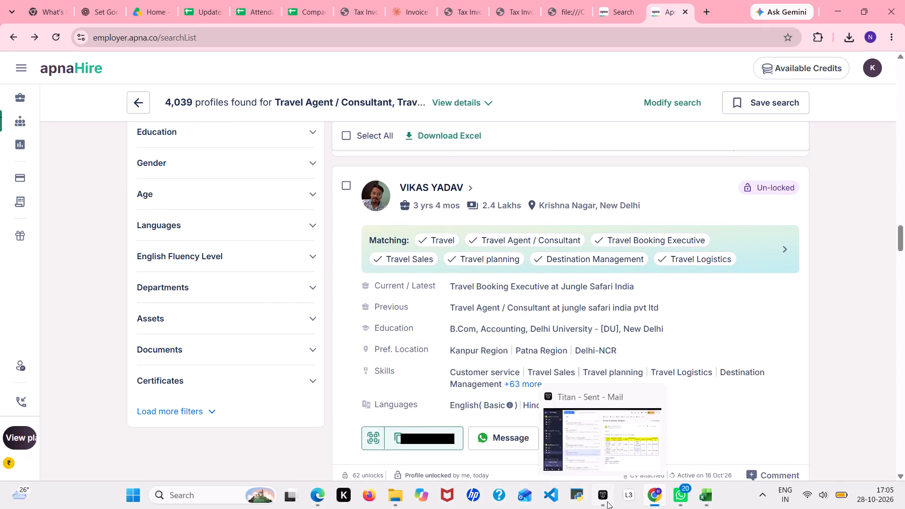
left_click(240, 117)
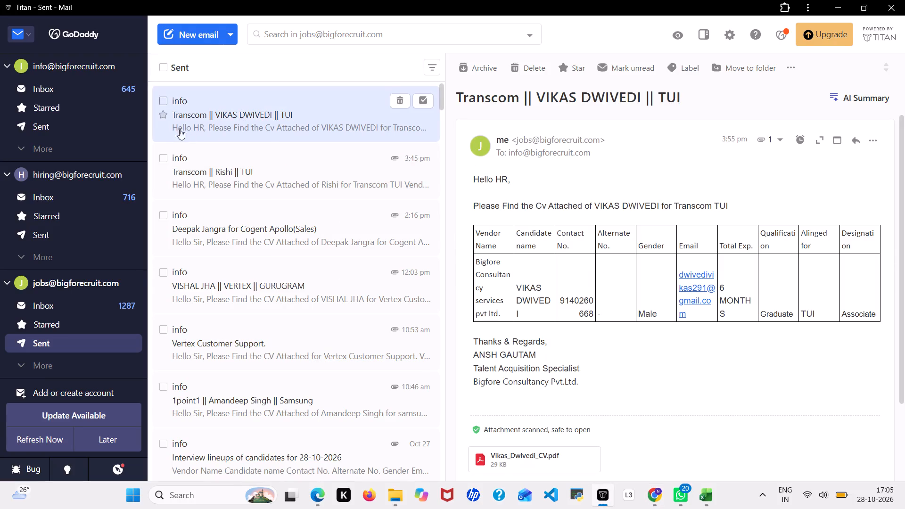
left_click(40, 131)
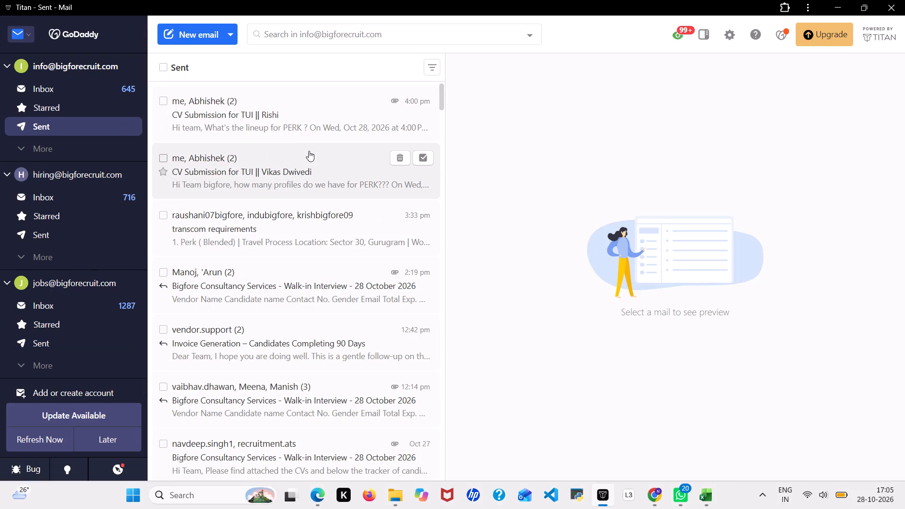
left_click(309, 151)
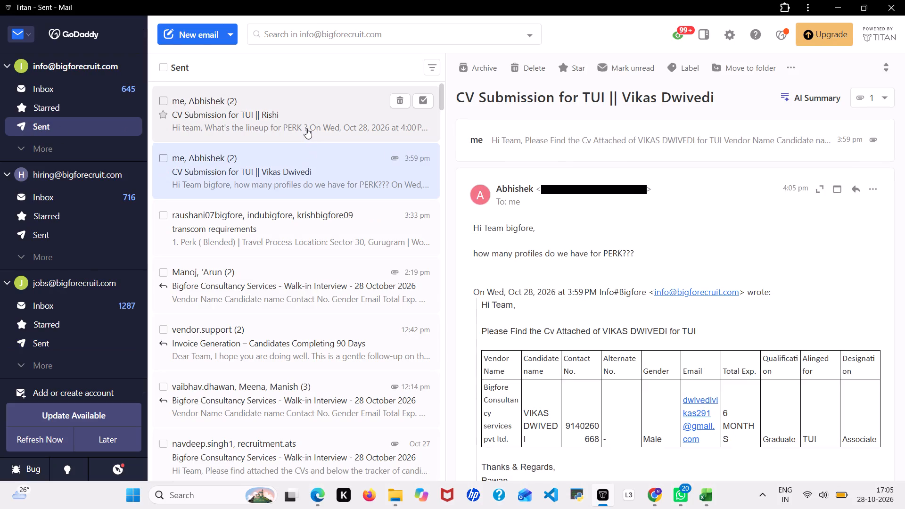
left_click(568, 156)
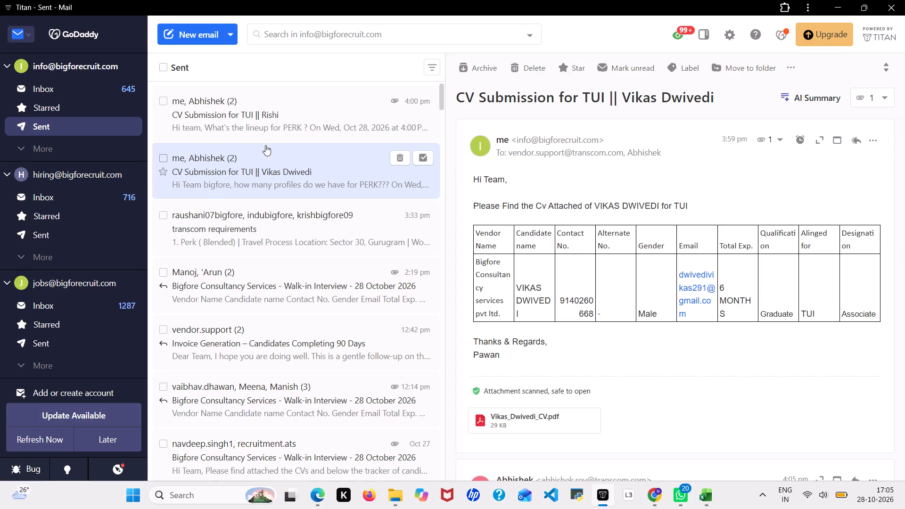
left_click(260, 95)
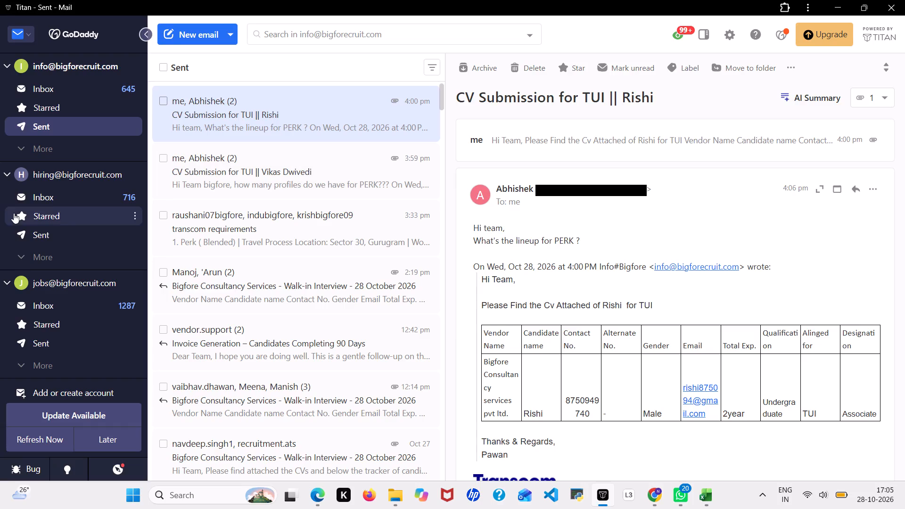
In Titan mail, open the hiring account's sent messages and read the full IT-OT / Ignition Engineer JD email for EDAG.
left_click(72, 233)
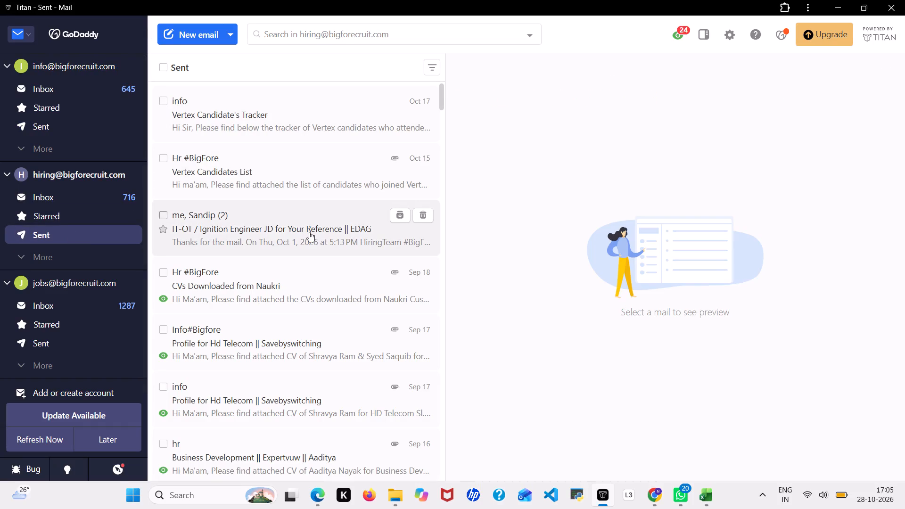
left_click(309, 232)
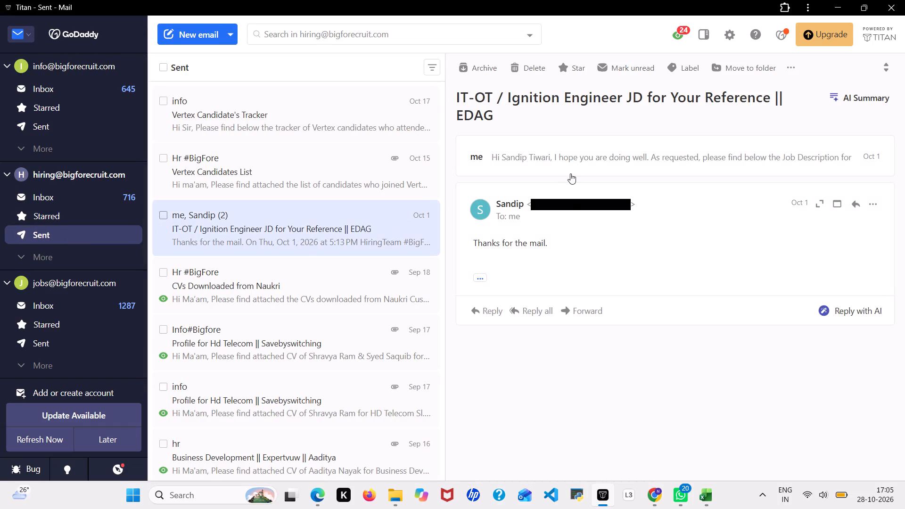
left_click(568, 161)
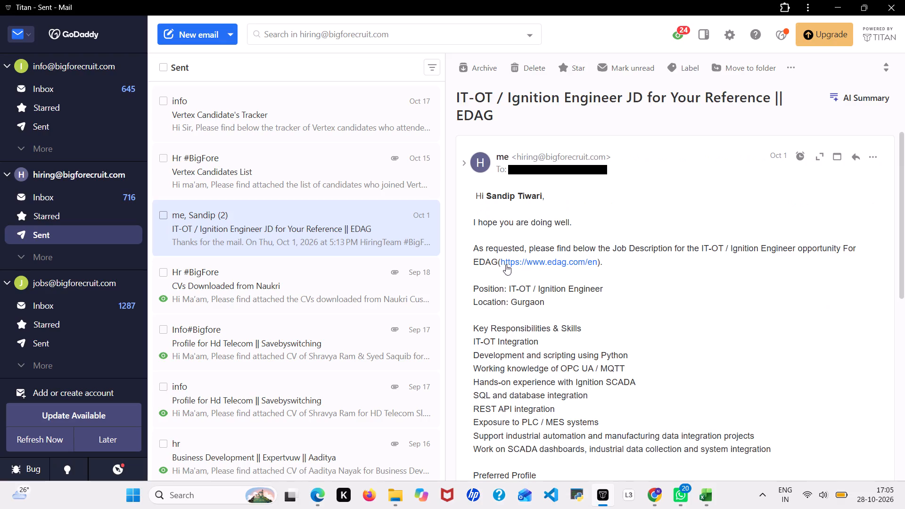
scroll(740, 242, "down", 4)
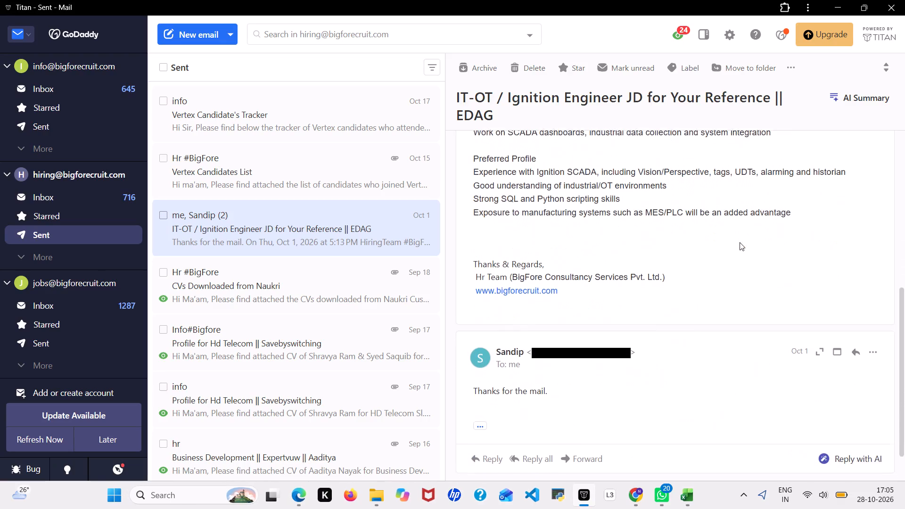
scroll(740, 242, "down", 1)
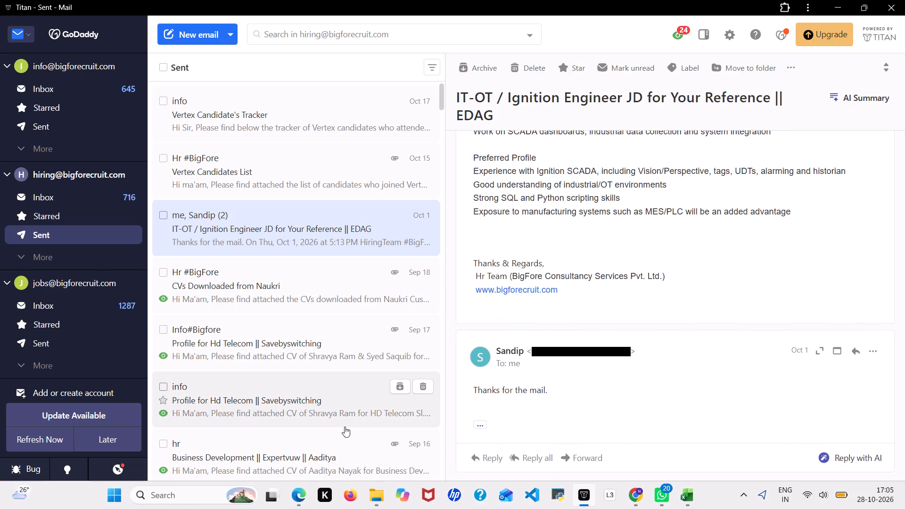